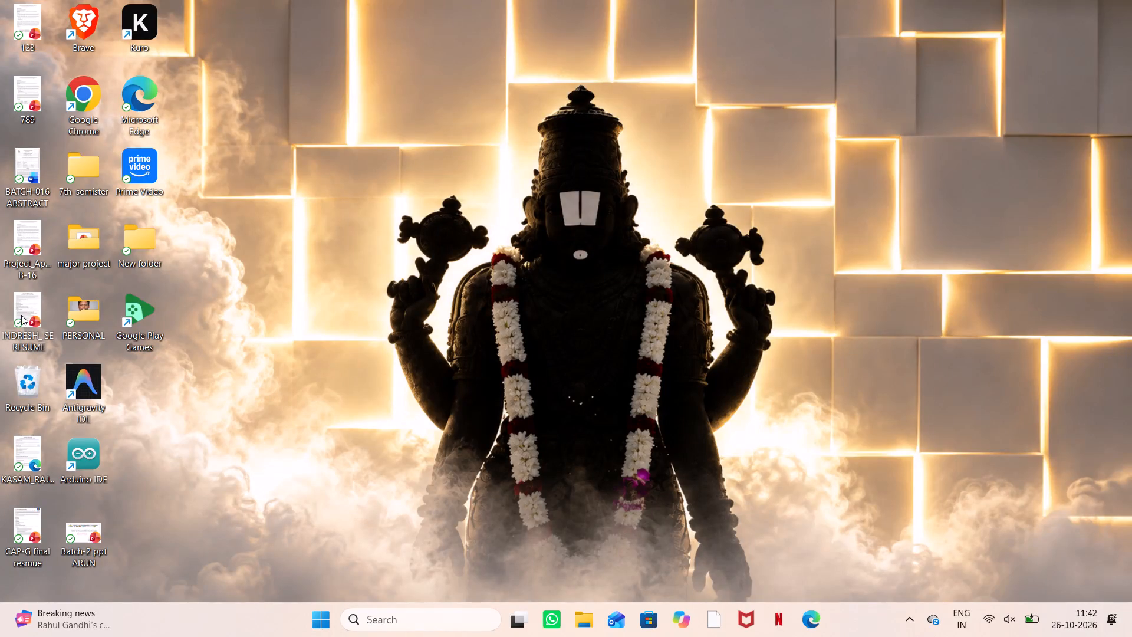
Open the BATCH -16 ProjectReview-2 presentation from the major project folder on the desktop in PowerPoint.
{"action": "double_click", "coordinate": [81, 225]}
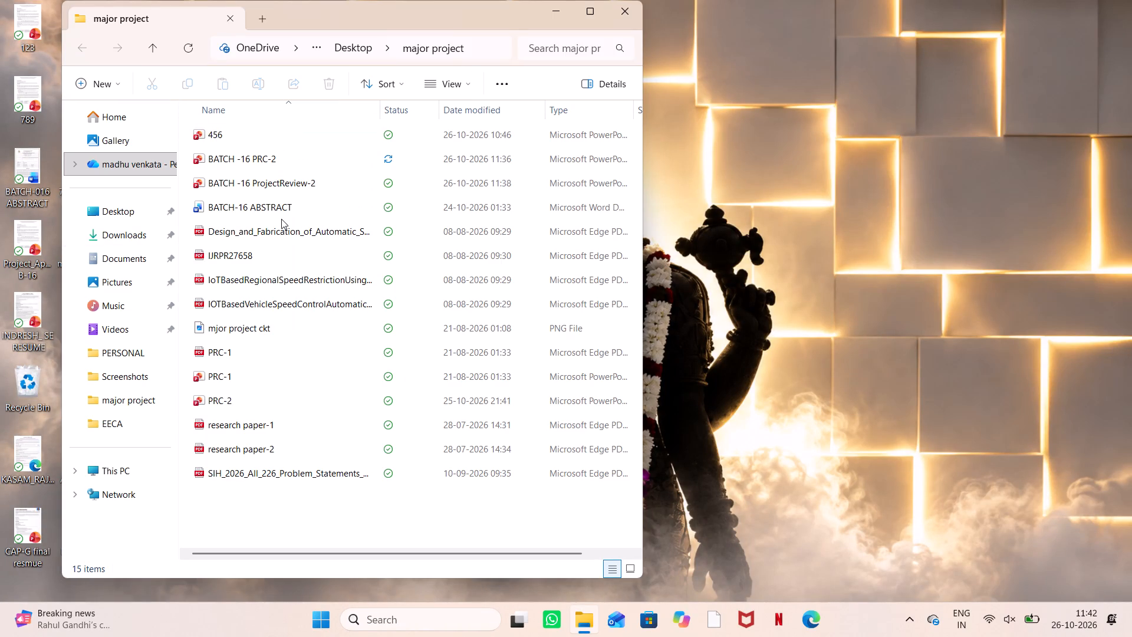
{"action": "double_click", "coordinate": [305, 188]}
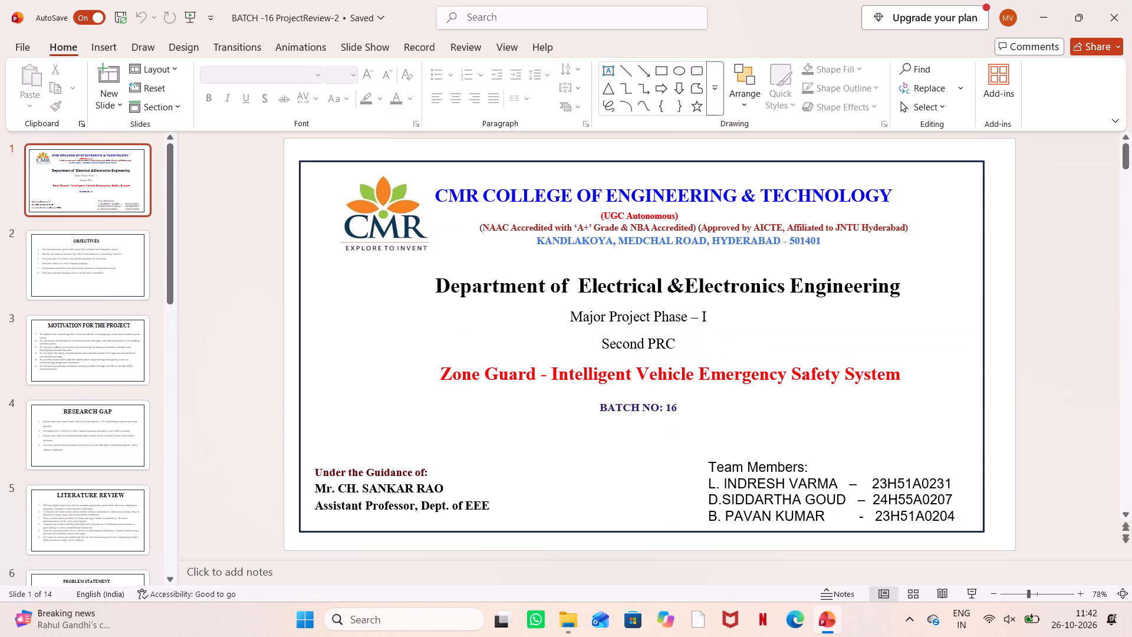
Present the slide show from the beginning and review the slides from the title through to the Block Diagram slide.
{"action": "left_click", "coordinate": [377, 50]}
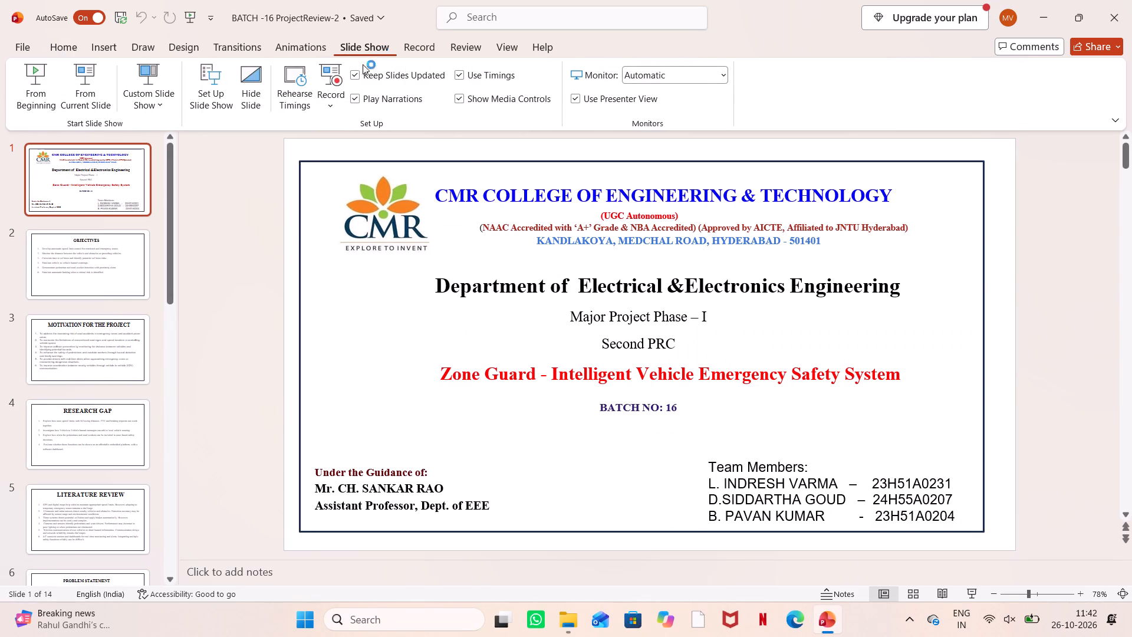
{"action": "left_click", "coordinate": [25, 94]}
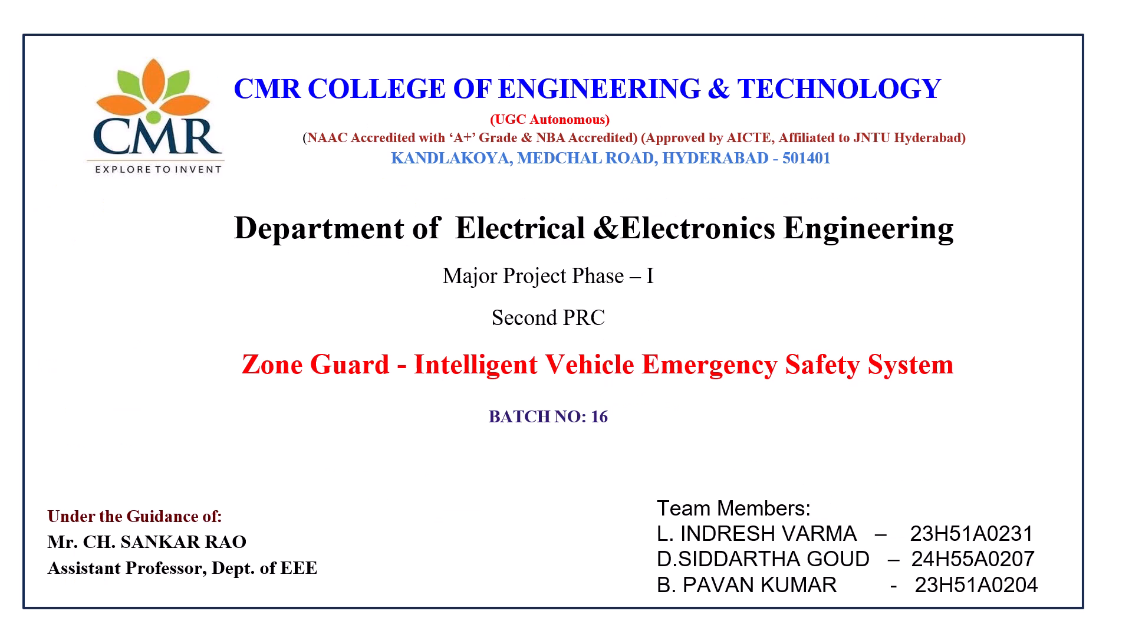
{"action": "key", "text": "Right"}
{"action": "key", "text": "Right"}
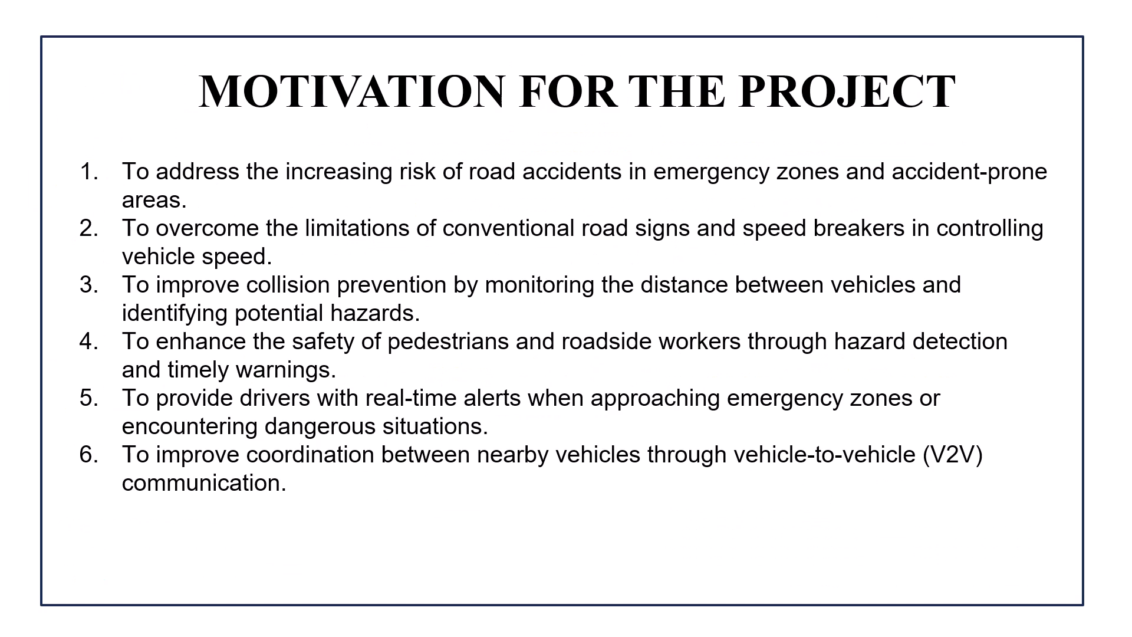
{"action": "key", "text": "Right"}
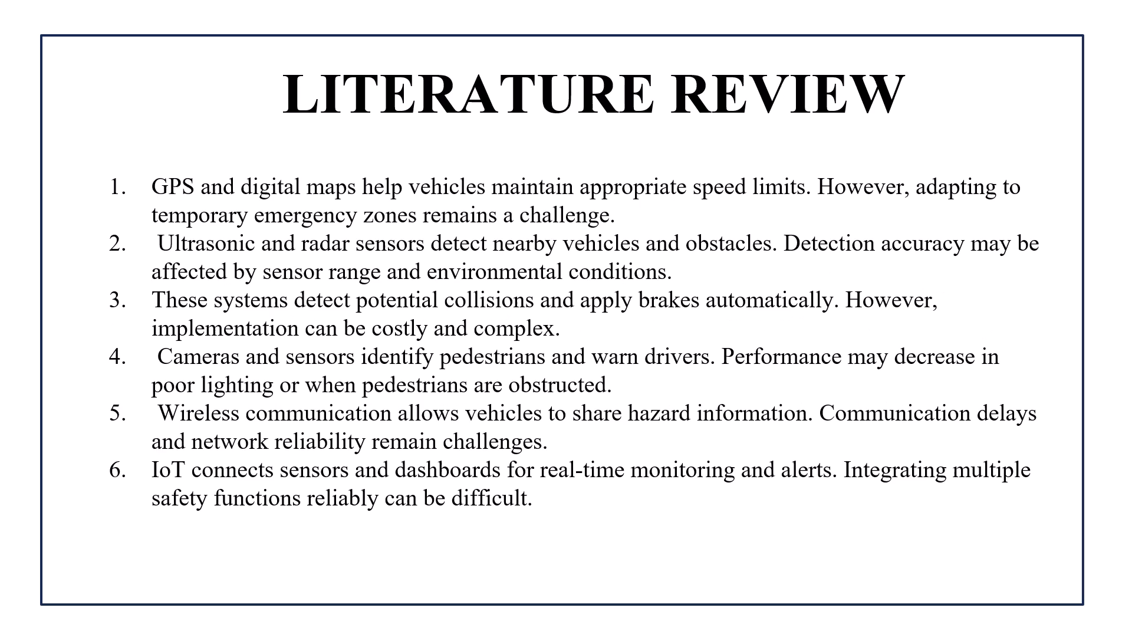
{"action": "key", "text": "Right"}
{"action": "key", "text": "Right"}
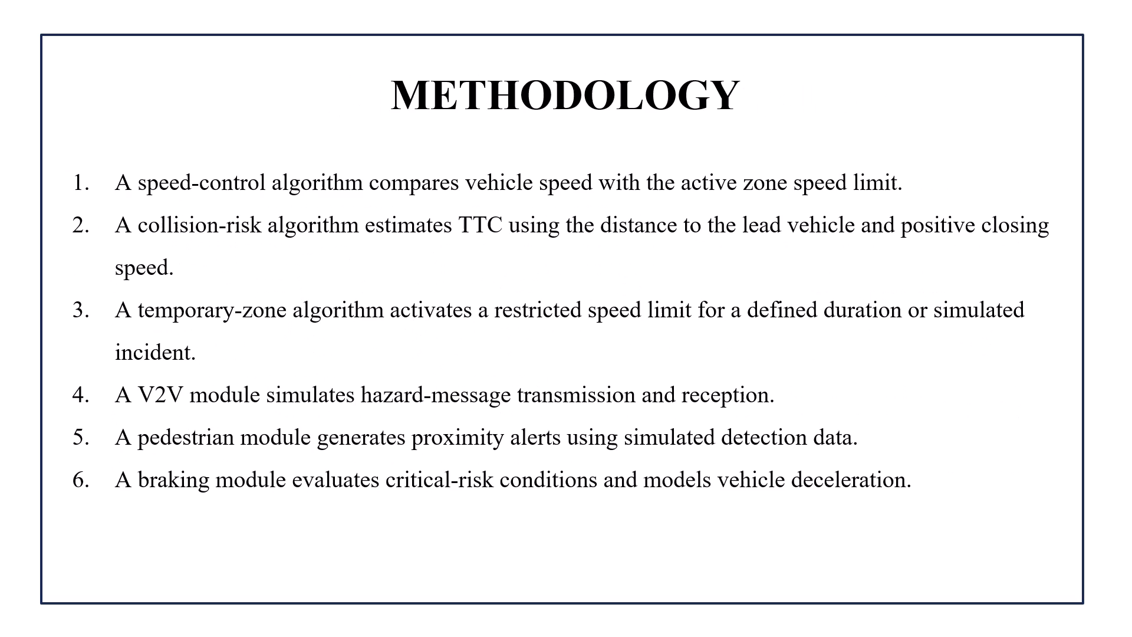
{"action": "key", "text": "Right"}
{"action": "key", "text": "Right"}
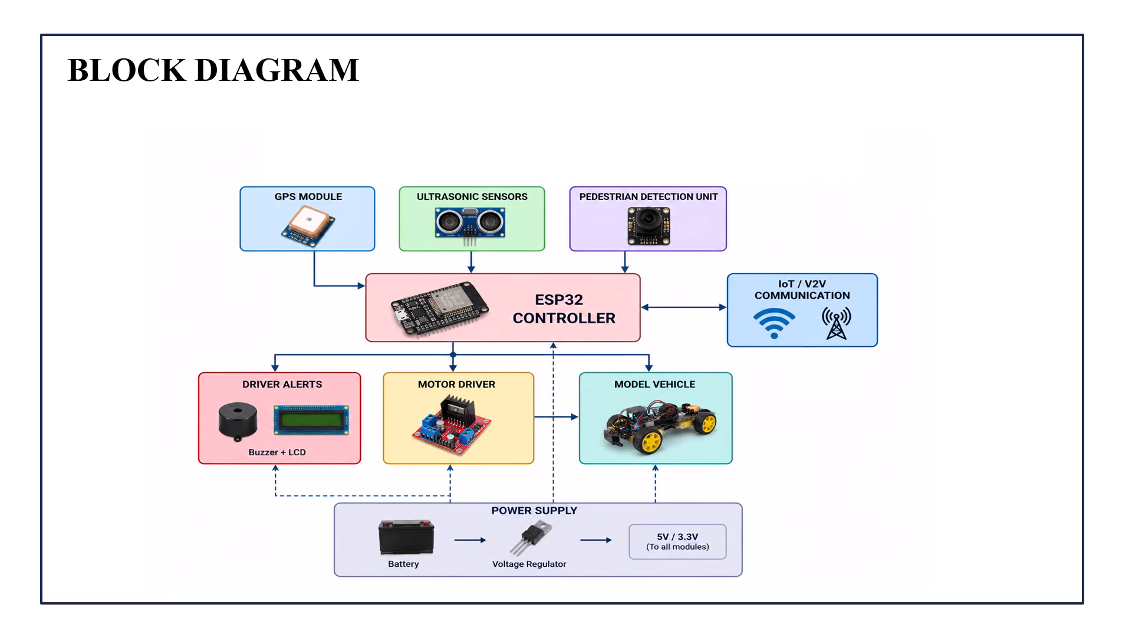
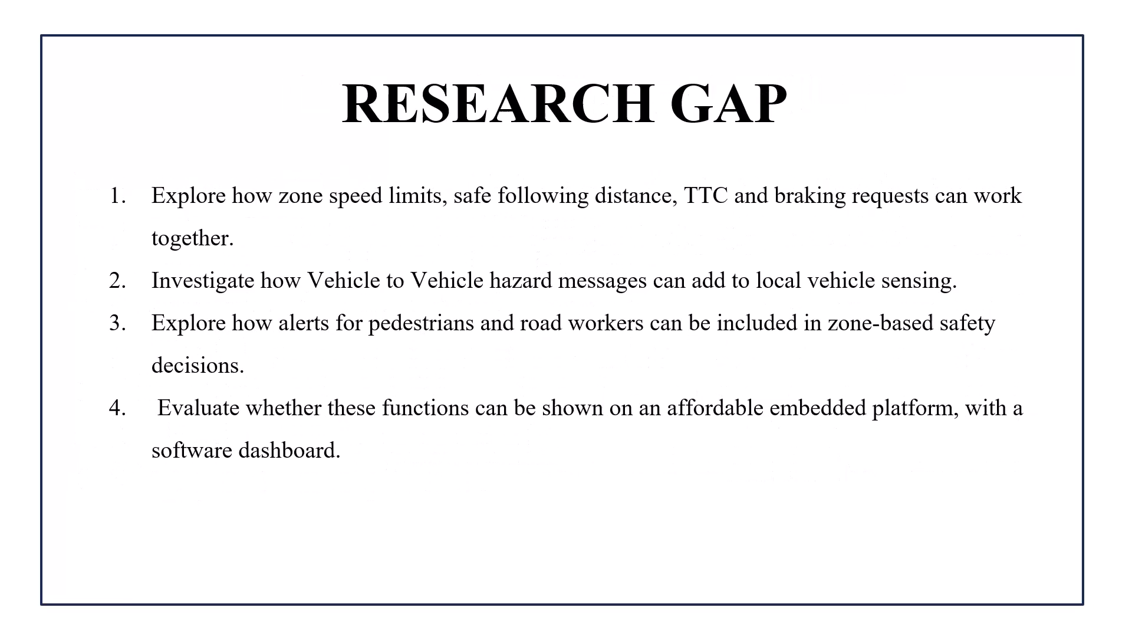
Return to the title slide and review the slides again through Motivation for the Project to Research Gap.
{"action": "key", "text": "Left"}
{"action": "key", "text": "Left"}
{"action": "key", "text": "Left"}
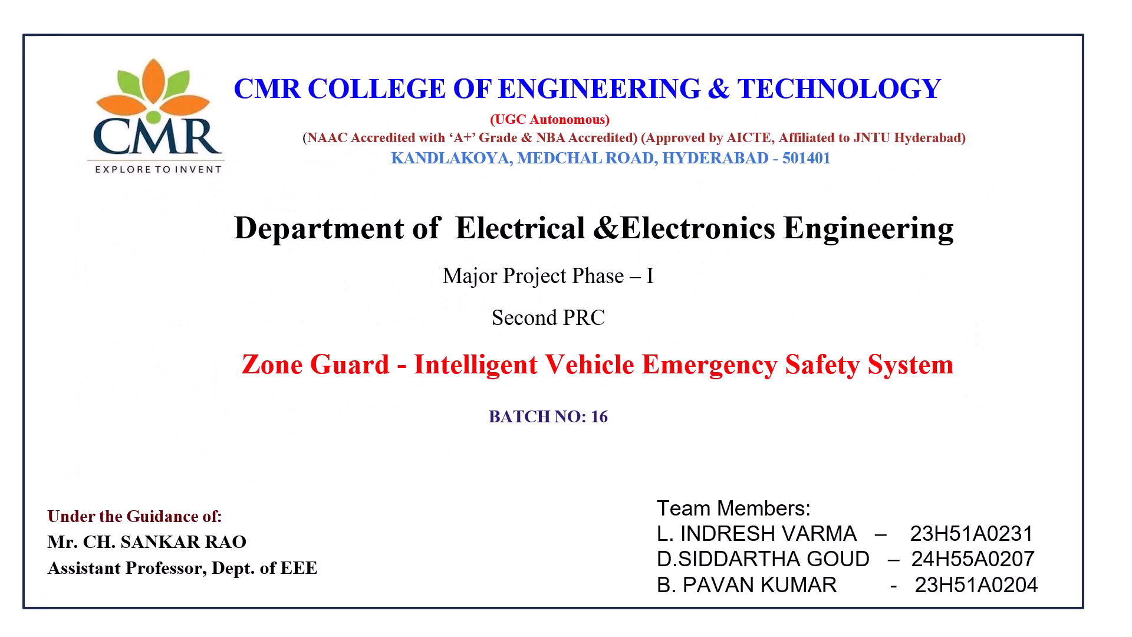
{"action": "key", "text": "Right"}
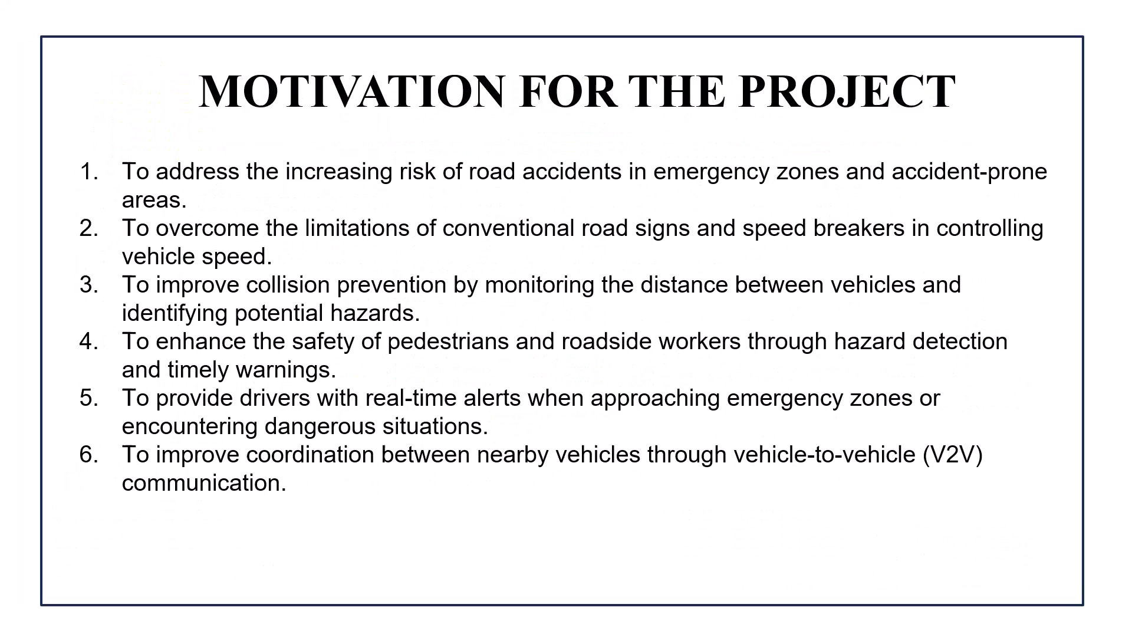
{"action": "key", "text": "Right"}
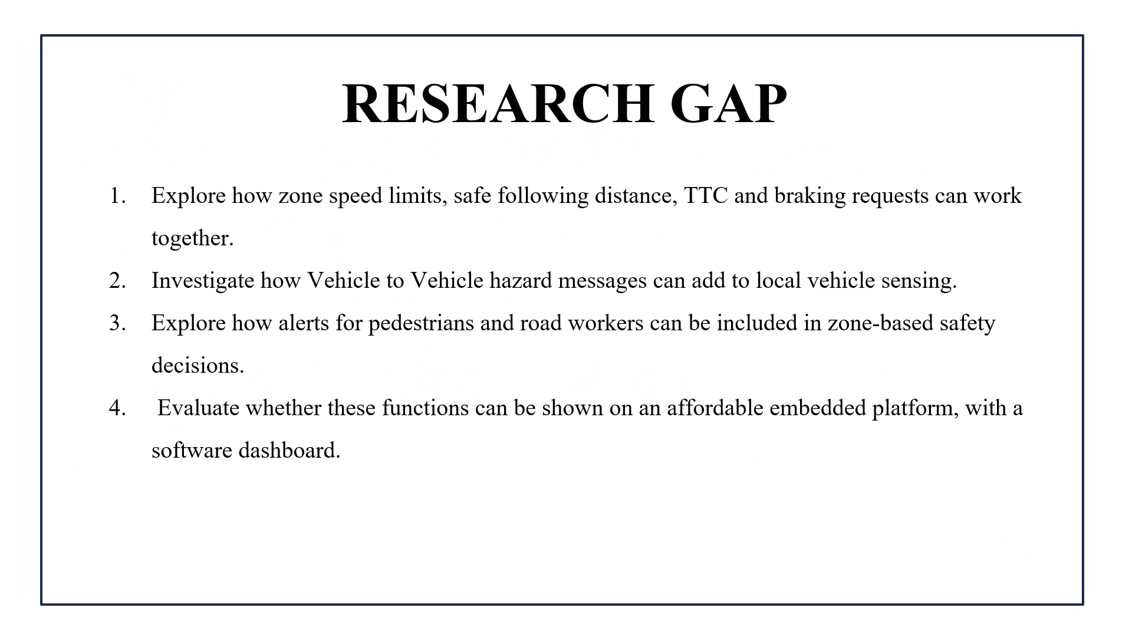
Review the remaining slides from Research Gap through Methodology, Block Diagram and the references to the closing Thank You slide.
{"action": "key", "text": "Right"}
{"action": "key", "text": "Right"}
{"action": "key", "text": "Right"}
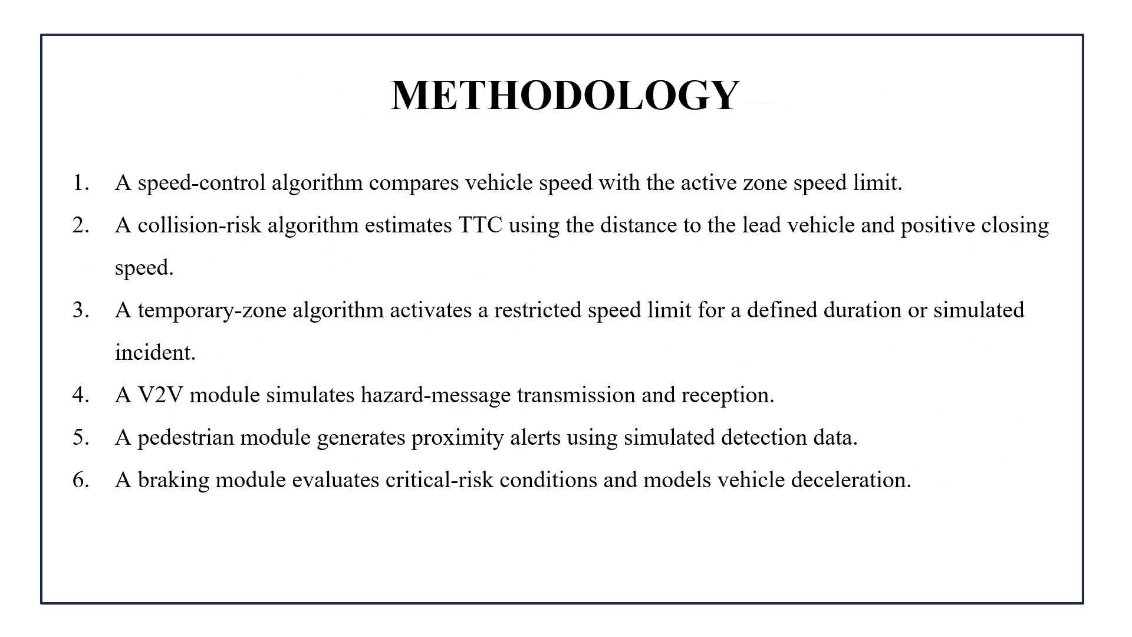
{"action": "key", "text": "Right"}
{"action": "key", "text": "Right"}
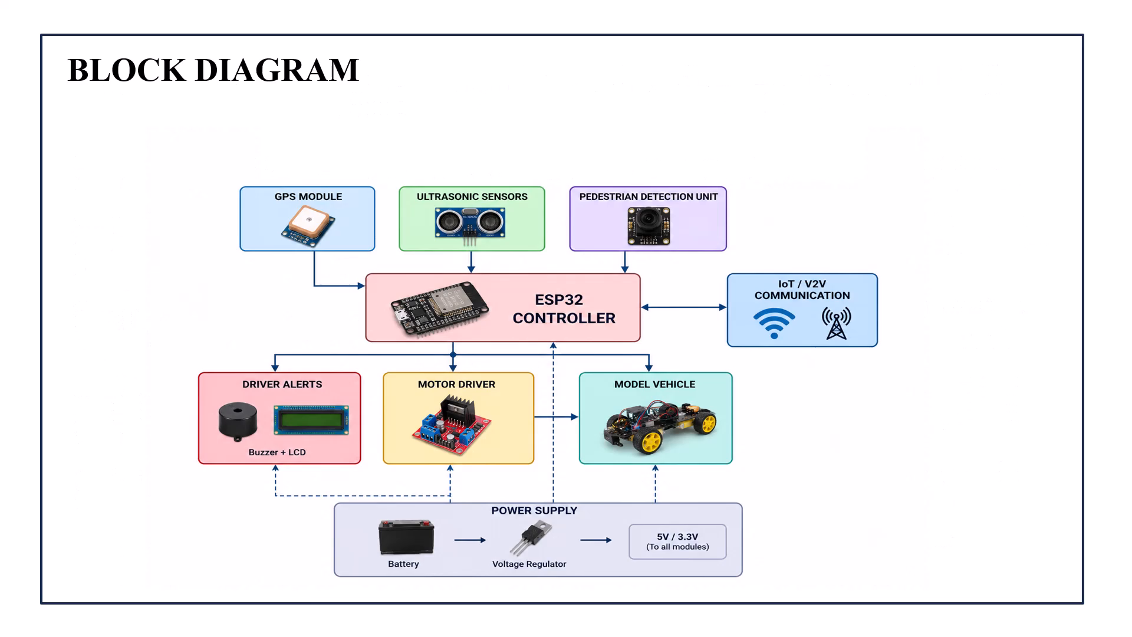
{"action": "key", "text": "Right"}
{"action": "key", "text": "Right"}
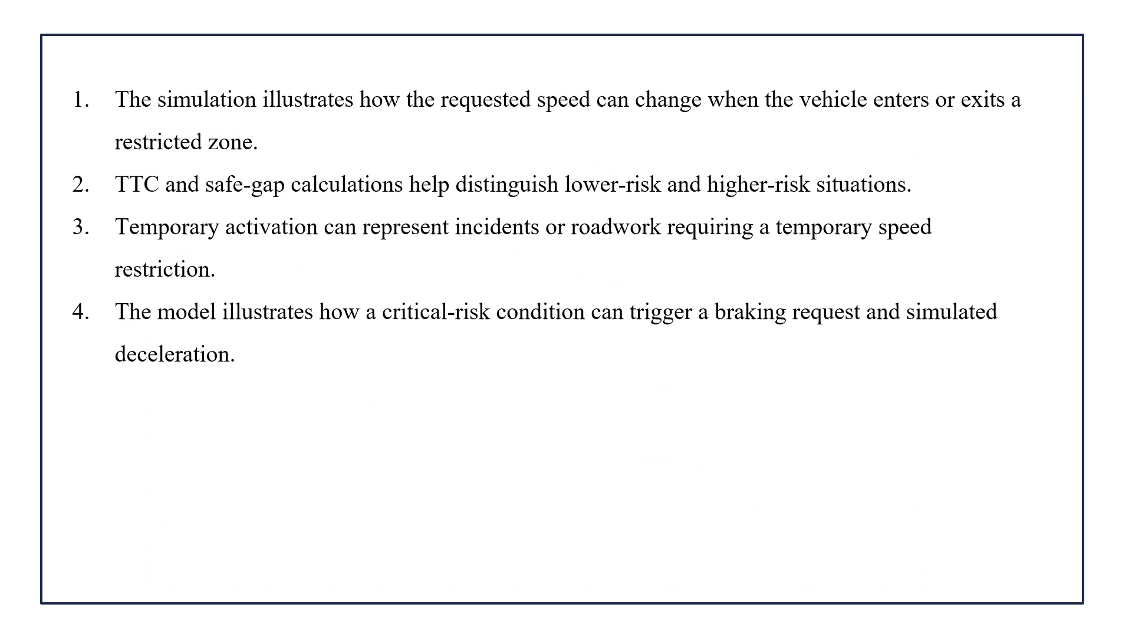
{"action": "key", "text": "Right"}
{"action": "key", "text": "Right"}
{"action": "key", "text": "Right"}
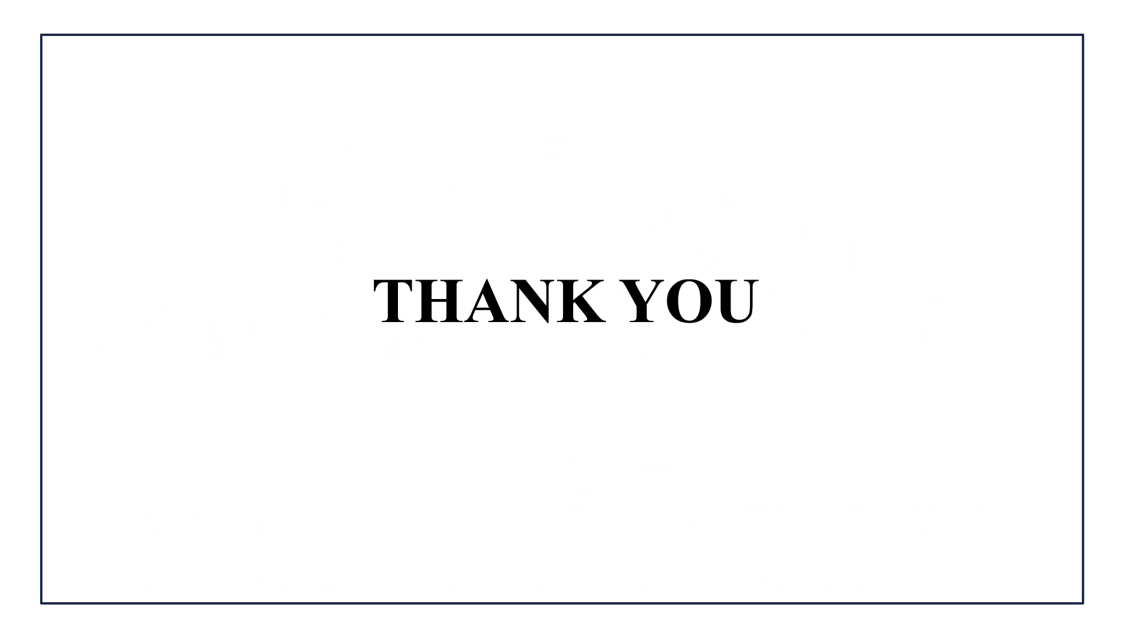
Go back from the Thank You slide past the references to the slide on simulated speed changes, TTC and safe-gap calculations.
{"action": "key", "text": "Left"}
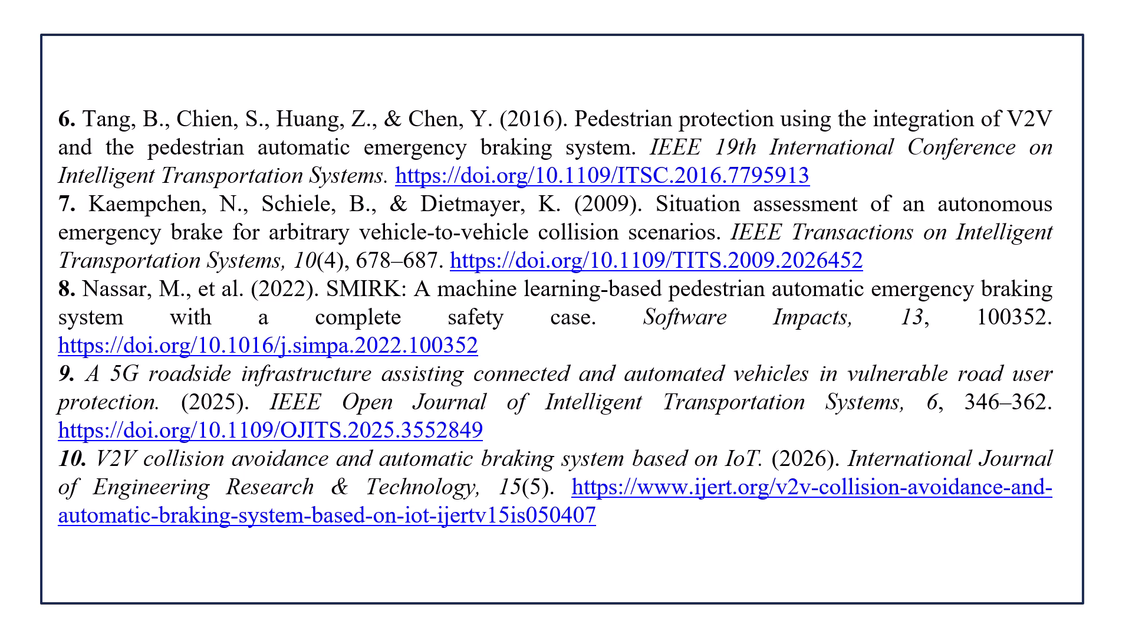
{"action": "key", "text": "Left"}
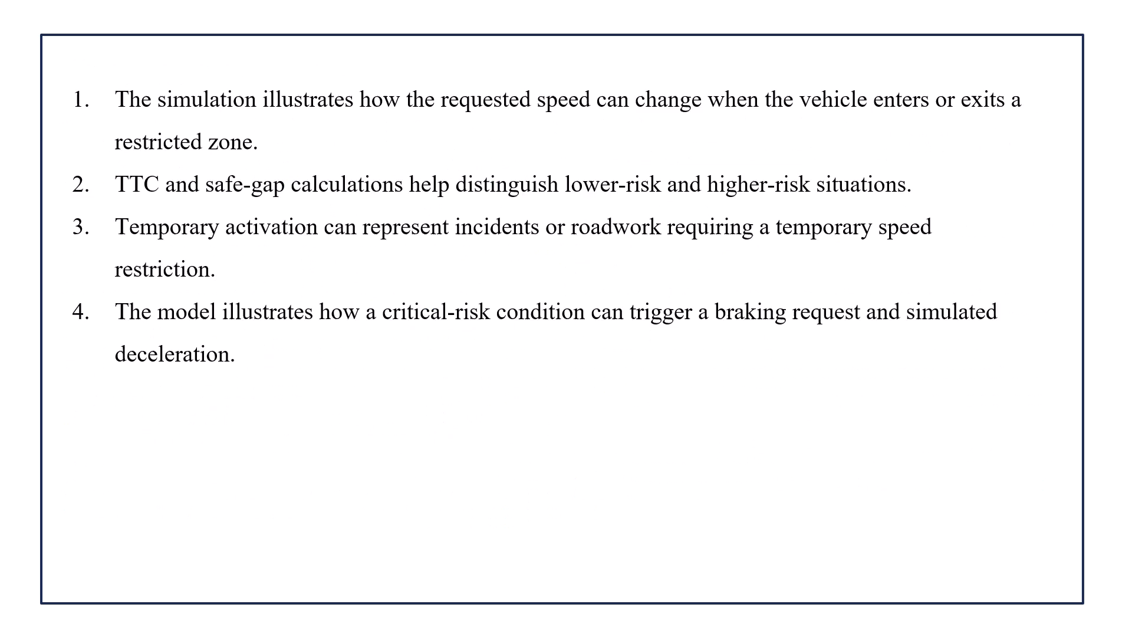
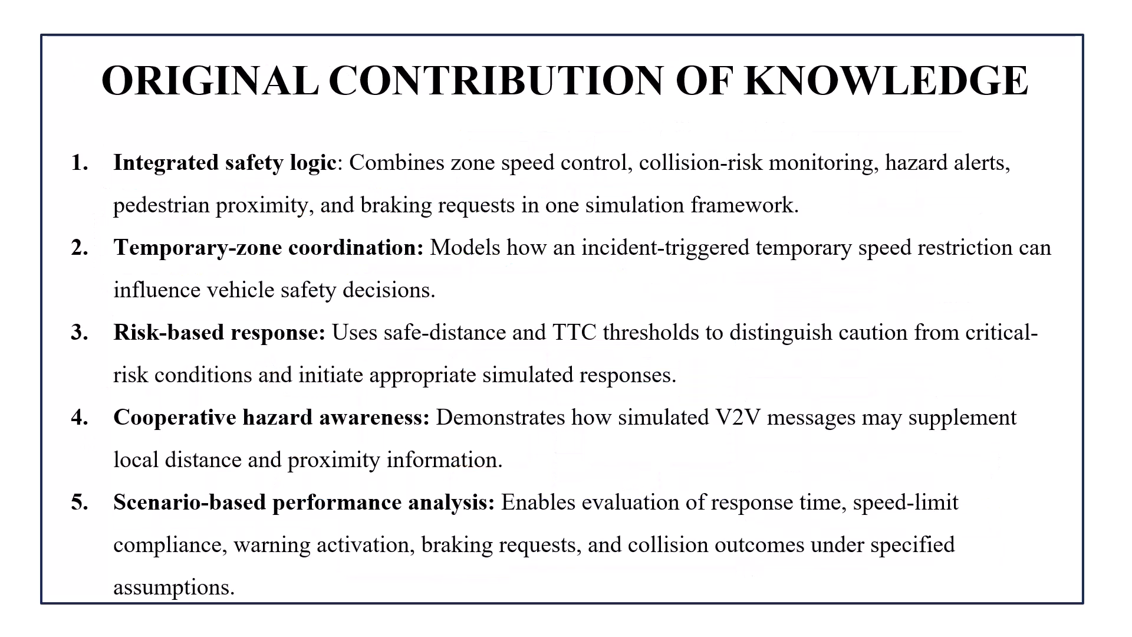
Go back through the Original Contribution of Knowledge, Literature Review and Objectives slides to the Zone Guard title slide.
{"action": "key", "text": "Left"}
{"action": "key", "text": "Left"}
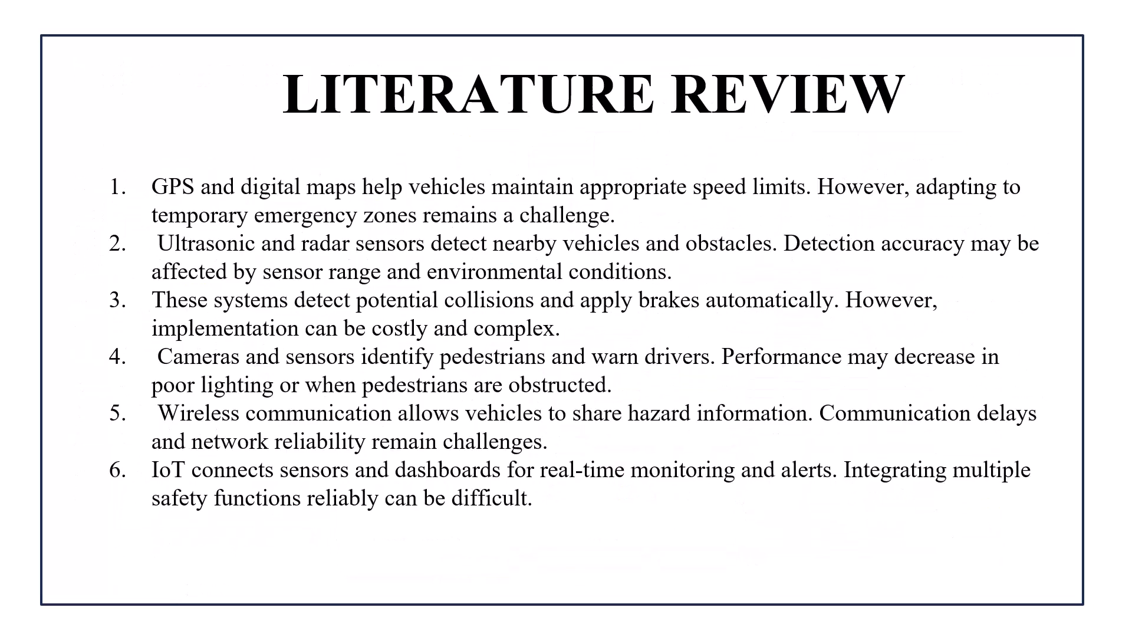
{"action": "key", "text": "Left"}
{"action": "key", "text": "Left"}
{"action": "key", "text": "Left"}
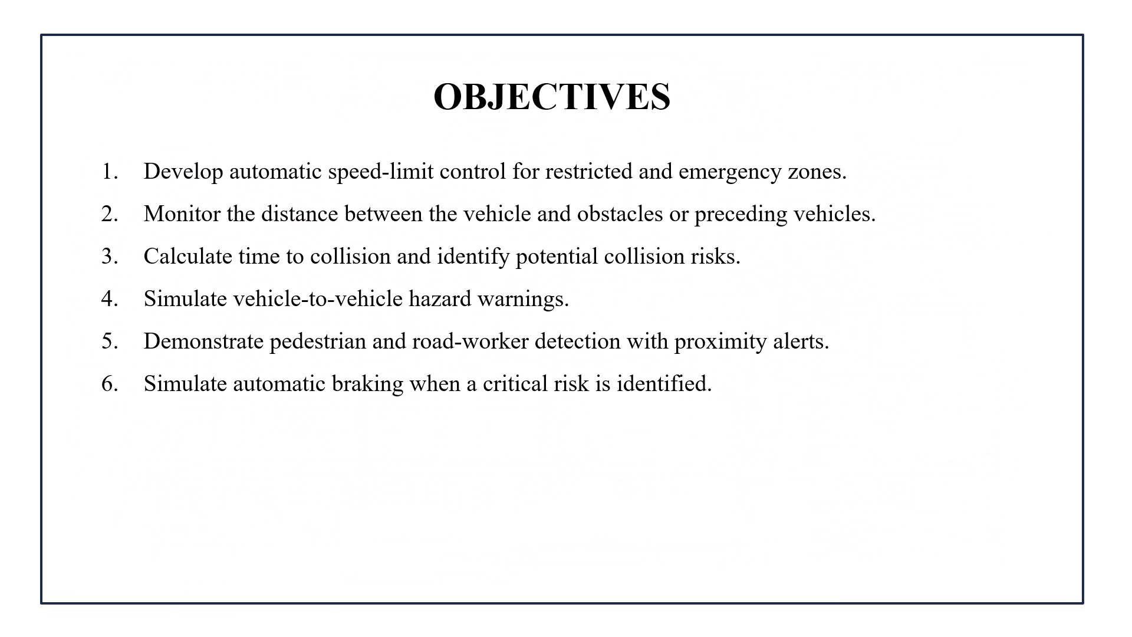
{"action": "key", "text": "Left"}
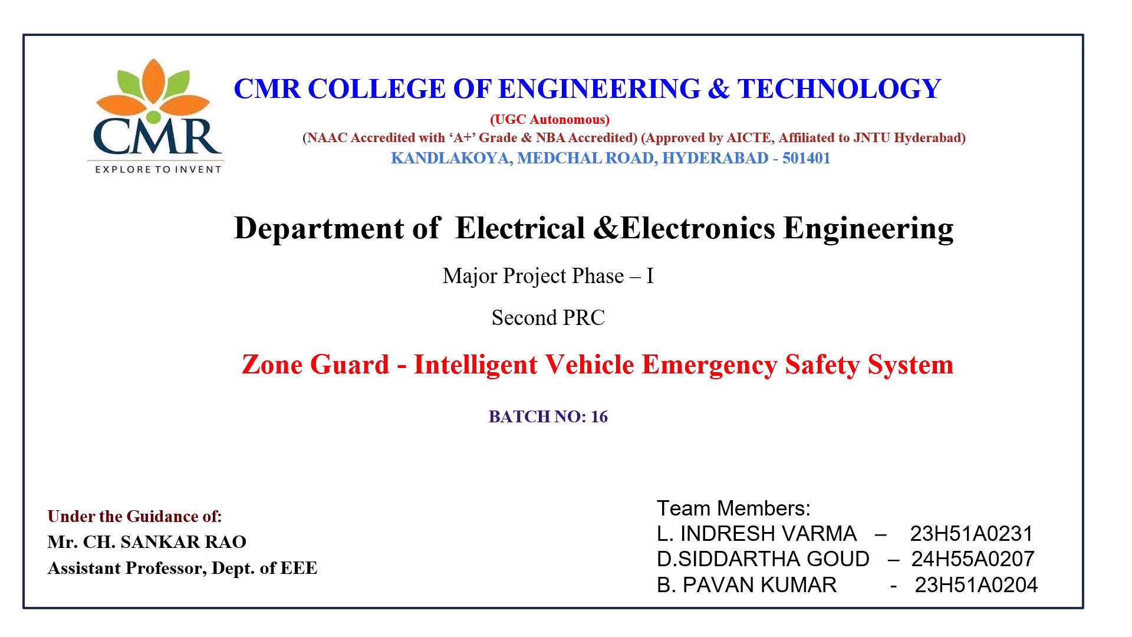
Advance from the title slide past the Literature Review to the Block Diagram slide with the ESP32 controller.
{"action": "key", "text": "Right"}
{"action": "key", "text": "Right"}
{"action": "key", "text": "Right"}
{"action": "key", "text": "Right"}
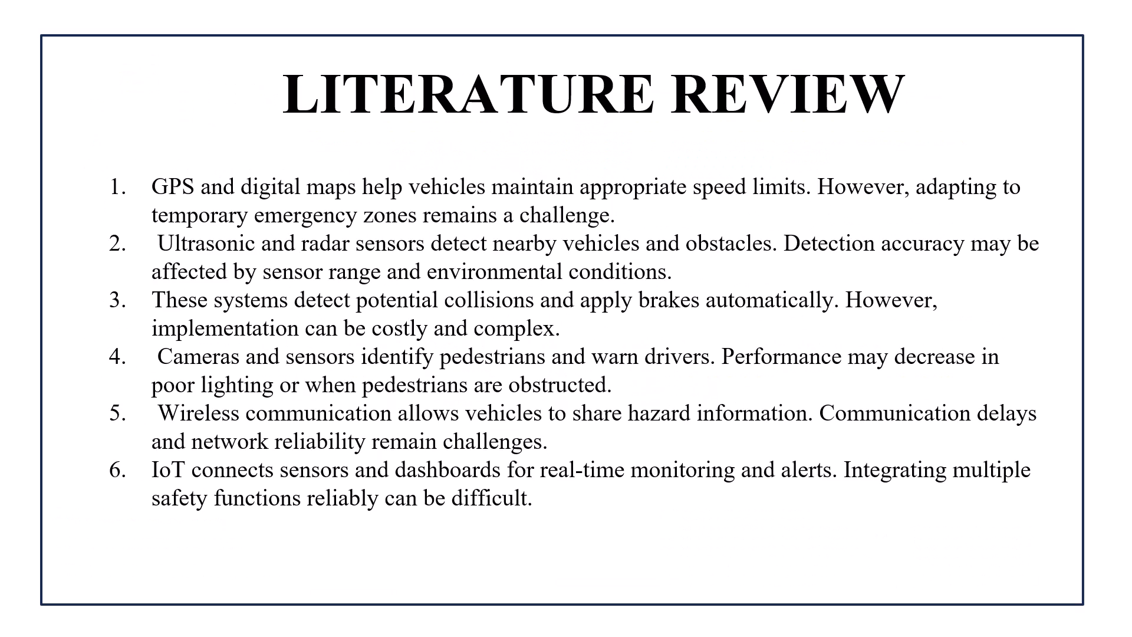
{"action": "key", "text": "Right"}
{"action": "key", "text": "Right"}
{"action": "key", "text": "Right"}
{"action": "key", "text": "Right"}
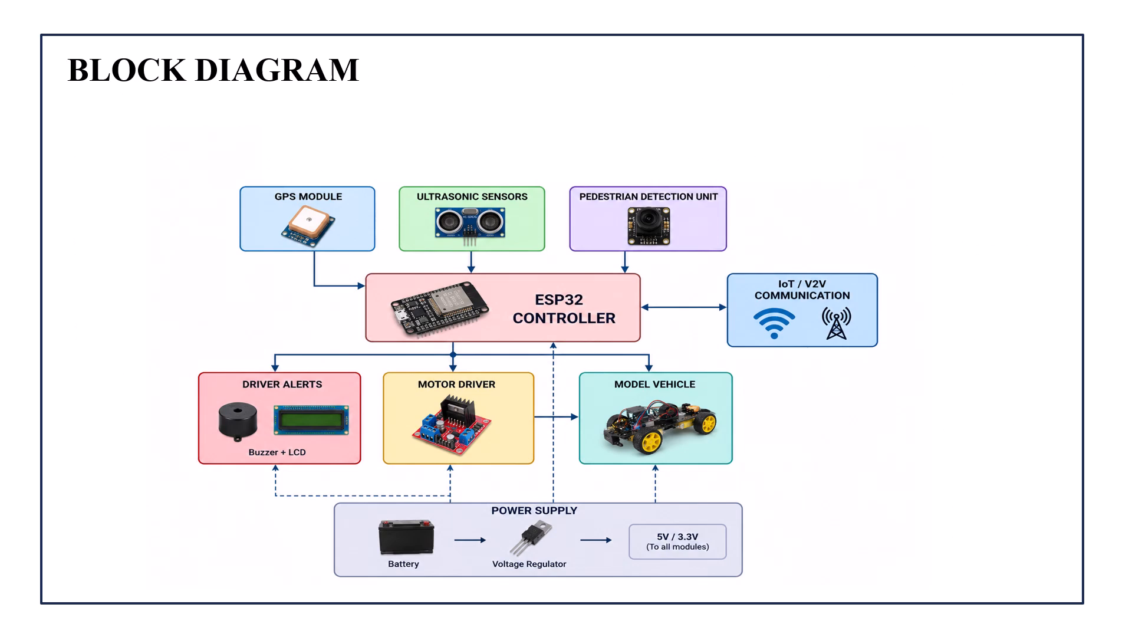
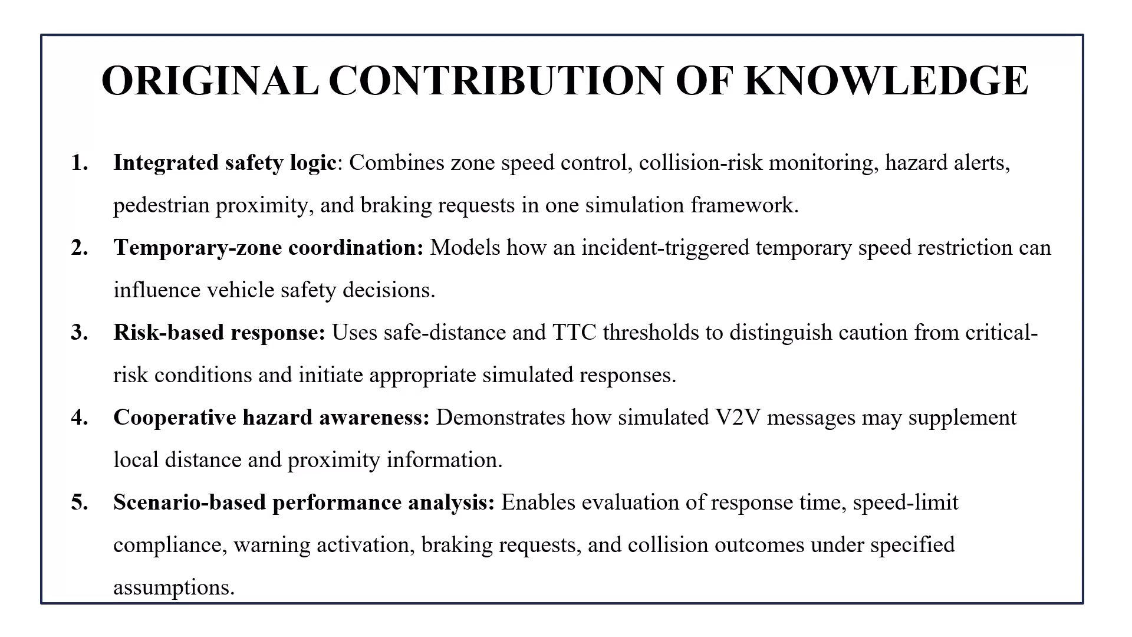
Go back from the Original Contribution of Knowledge slide through Methodology, Problem Statement and Research Gap to the Motivation for the Project slide.
{"action": "key", "text": "Left"}
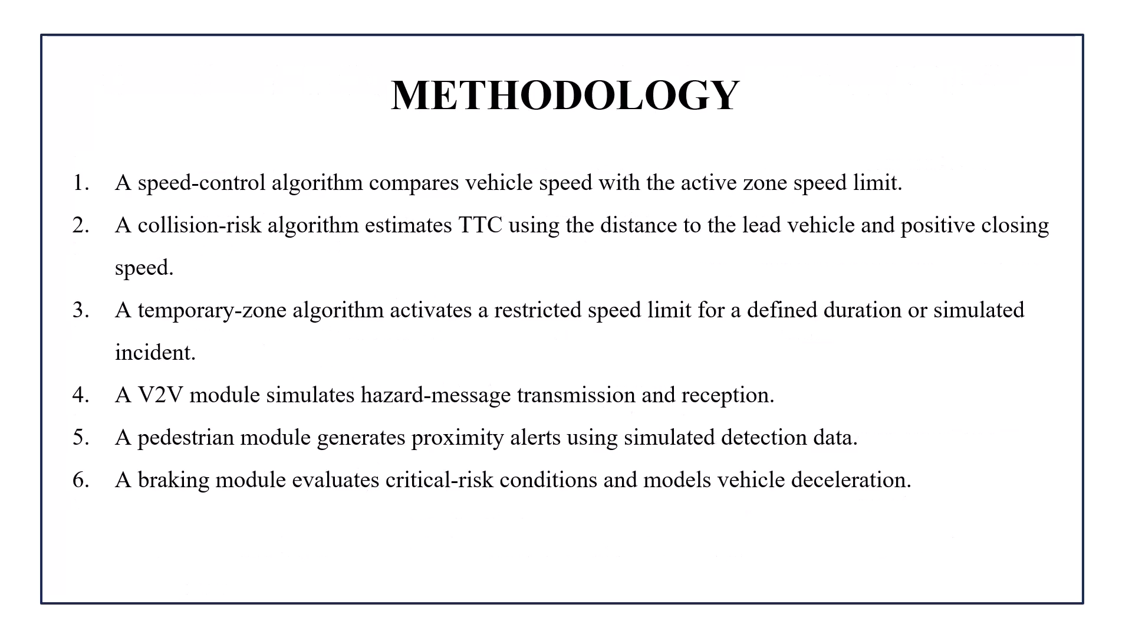
{"action": "key", "text": "Left"}
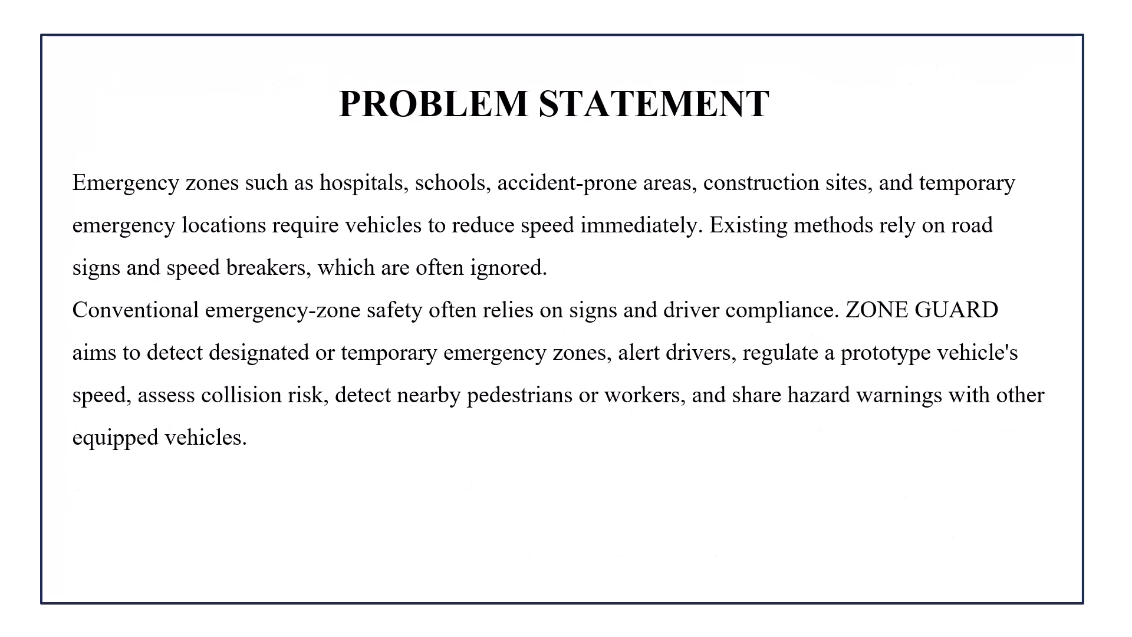
{"action": "key", "text": "Left"}
{"action": "key", "text": "Left"}
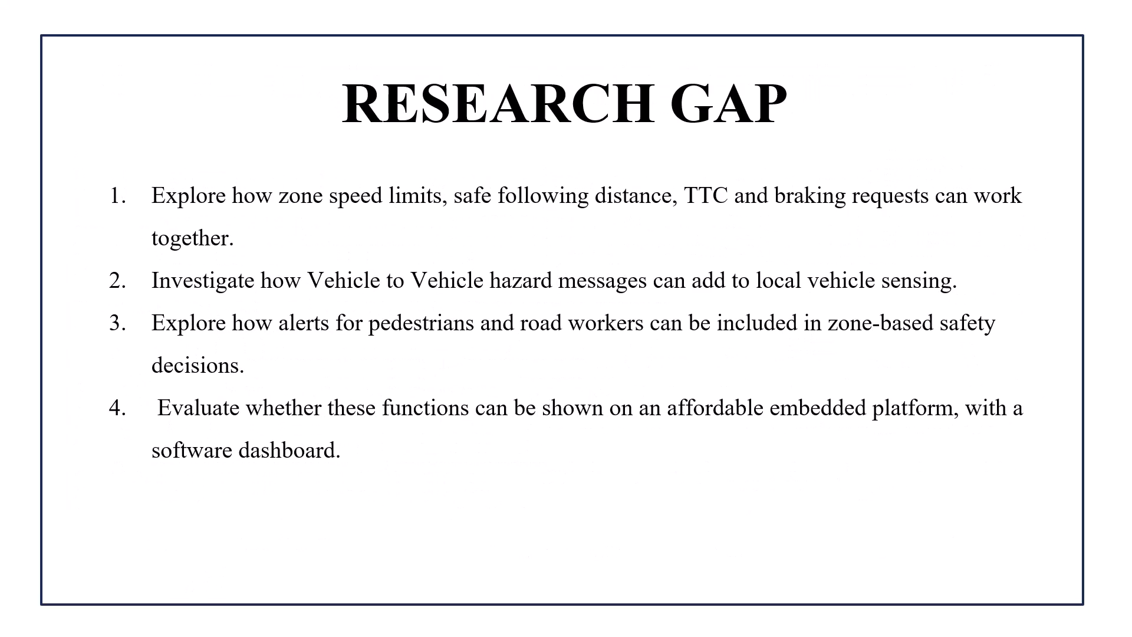
{"action": "key", "text": "Left"}
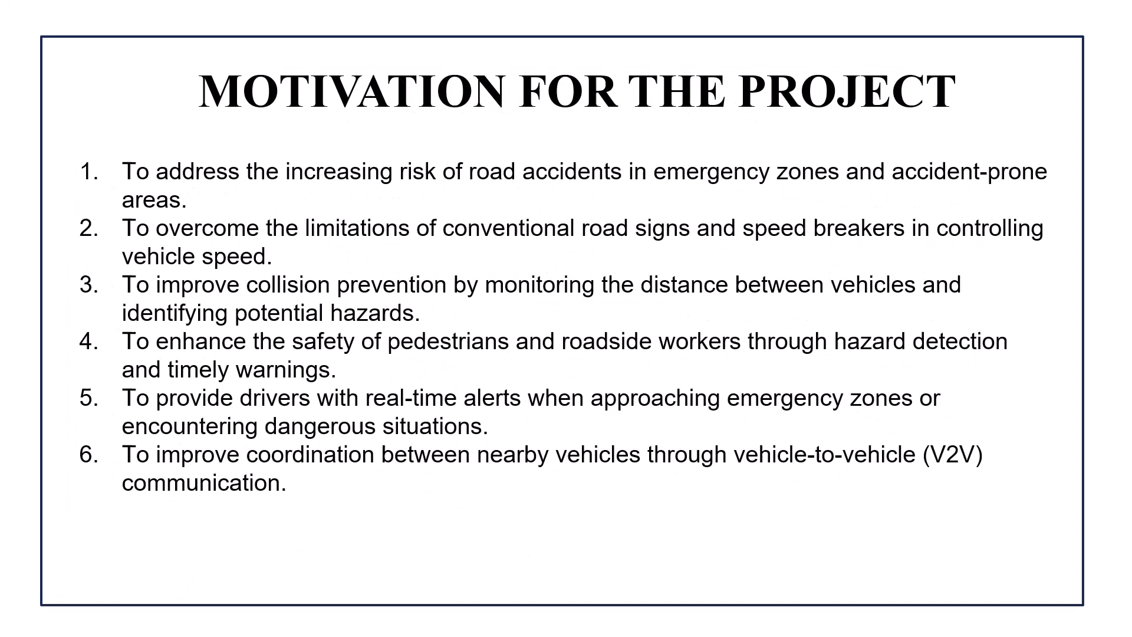
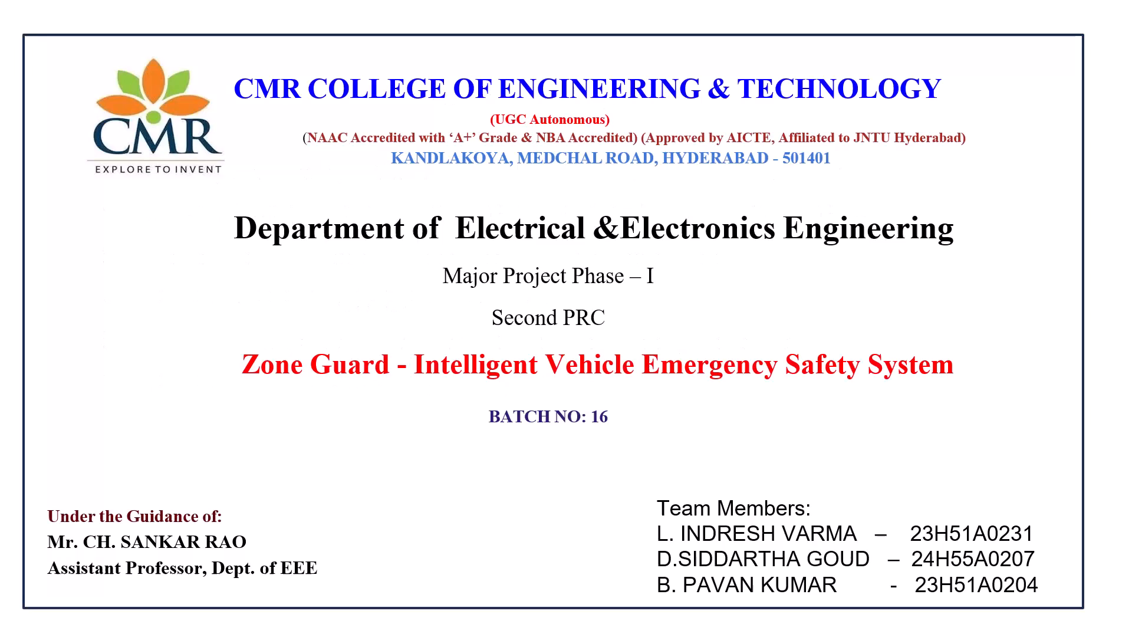
Advance the slide show from the title slide through Motivation, Methodology and Results & Discussion to the numbered simulation discussion points.
{"action": "scroll", "coordinate": [656, 242], "scroll_direction": "down", "scroll_amount": 3}
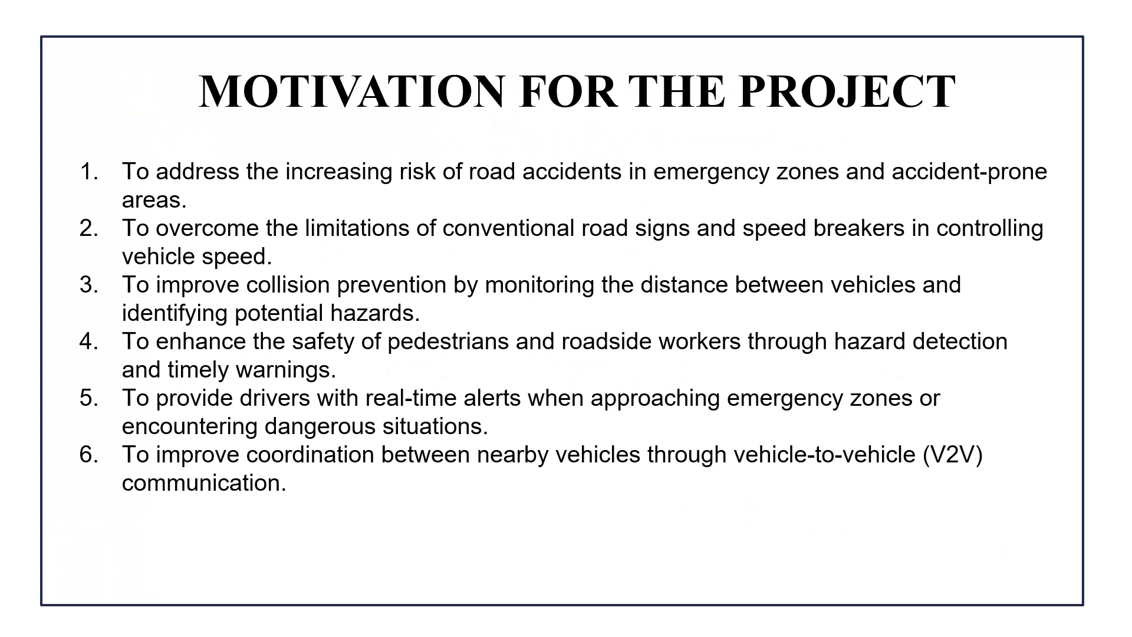
{"action": "key", "text": "Right"}
{"action": "key", "text": "Right"}
{"action": "key", "text": "Right"}
{"action": "key", "text": "Right"}
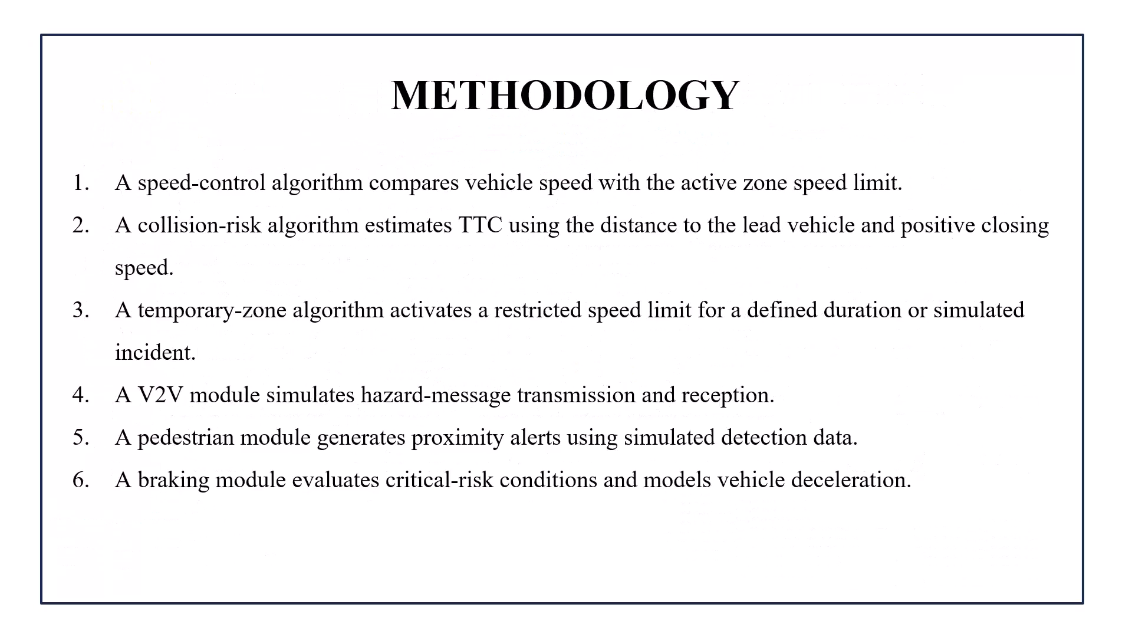
{"action": "key", "text": "Right"}
{"action": "key", "text": "Right"}
{"action": "key", "text": "Right"}
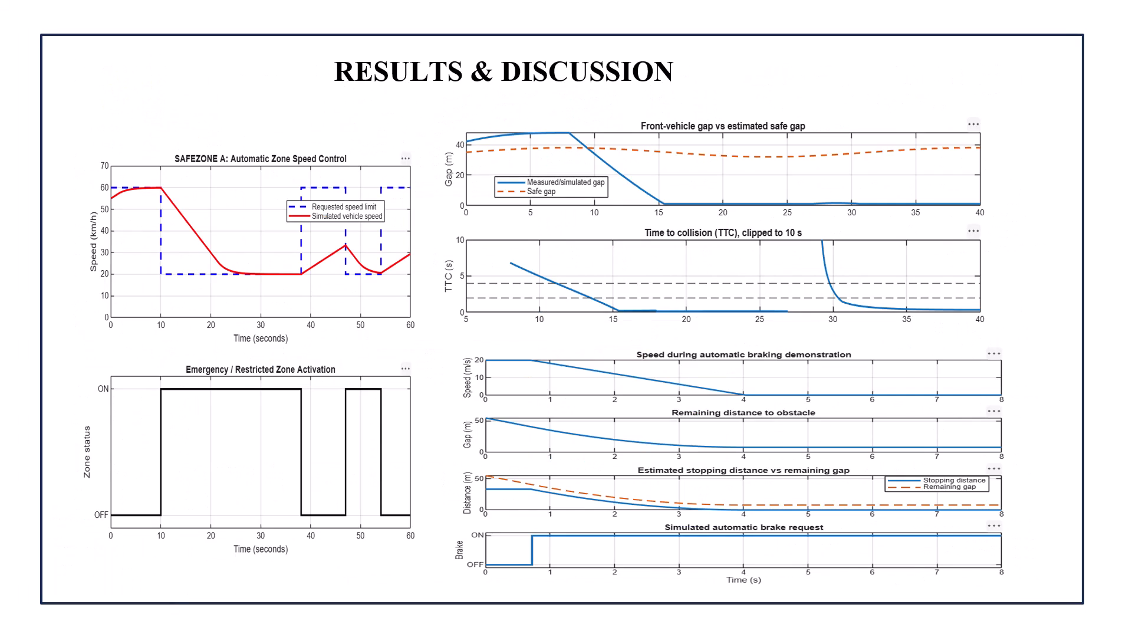
{"action": "key", "text": "Right"}
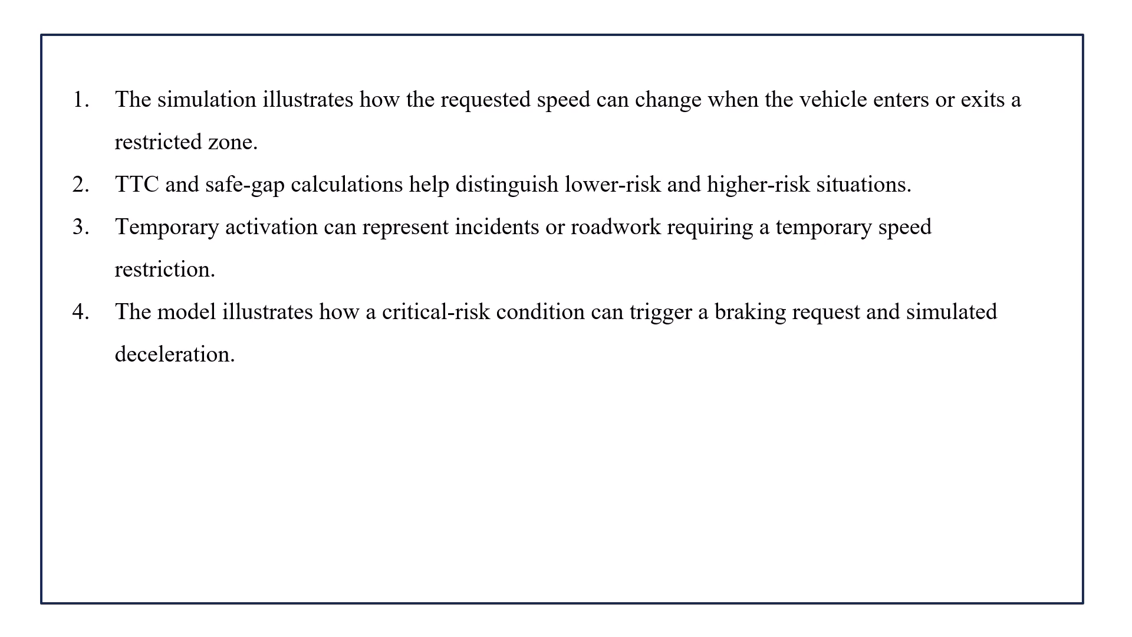
Go back through Results & Discussion, Block Diagram, Original Contribution of Knowledge, Methodology and Literature Review to the Objectives slide.
{"action": "key", "text": "Left"}
{"action": "key", "text": "Left"}
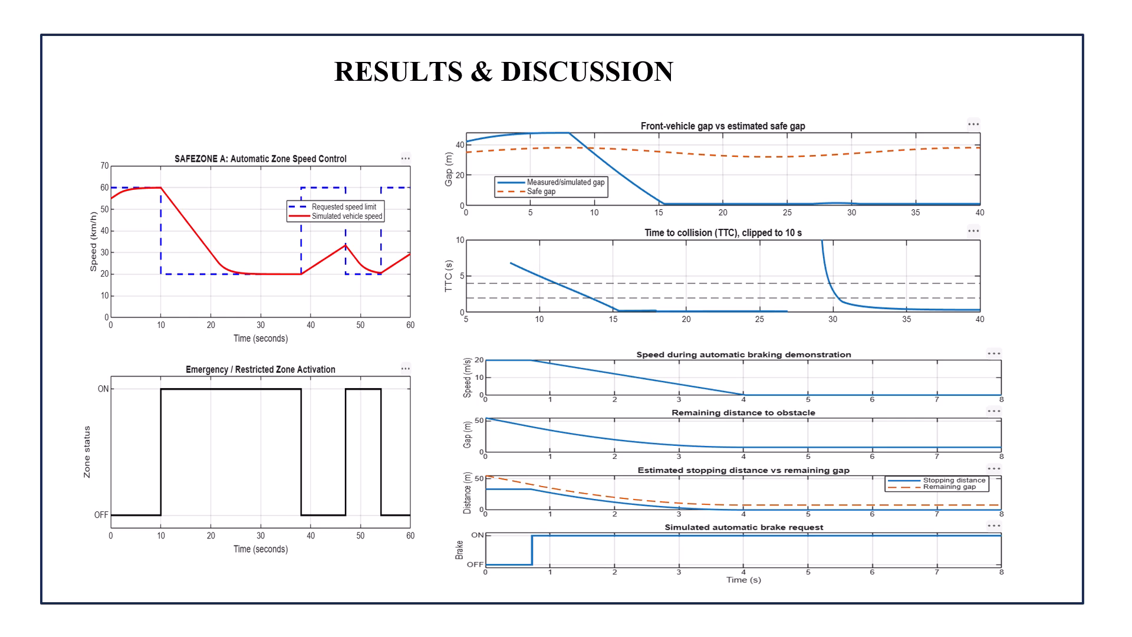
{"action": "key", "text": "Left"}
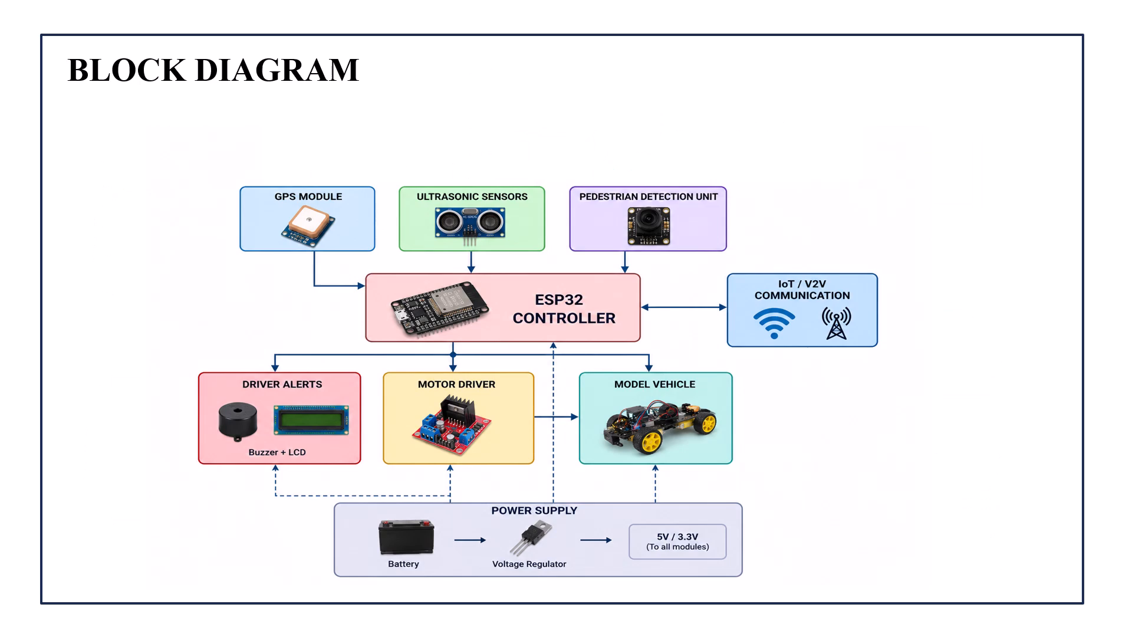
{"action": "key", "text": "Left"}
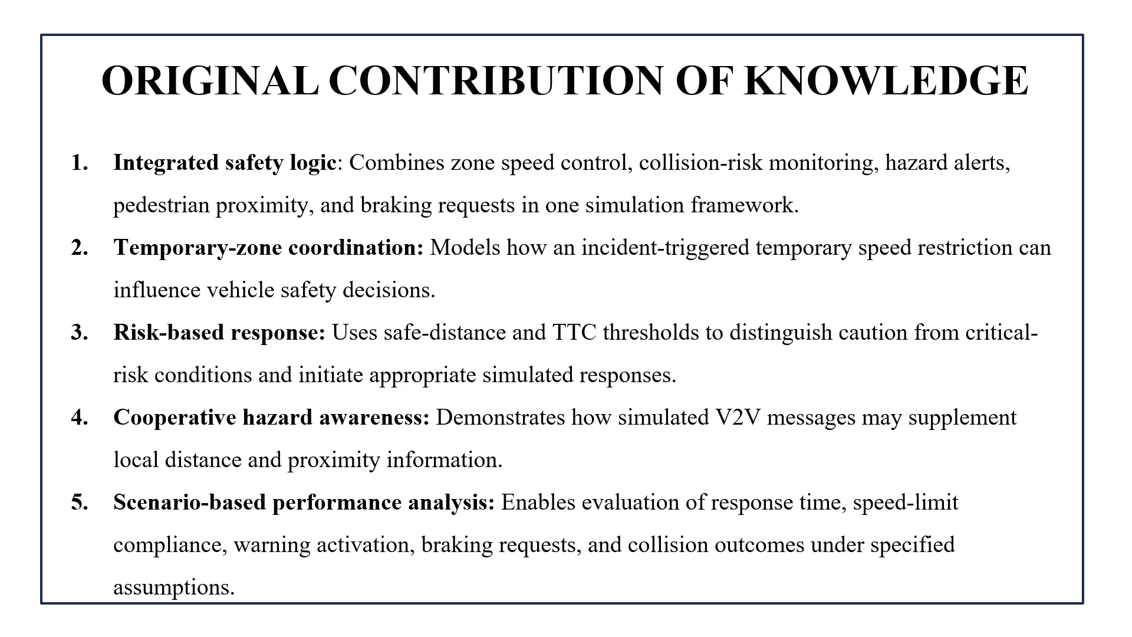
{"action": "key", "text": "Left"}
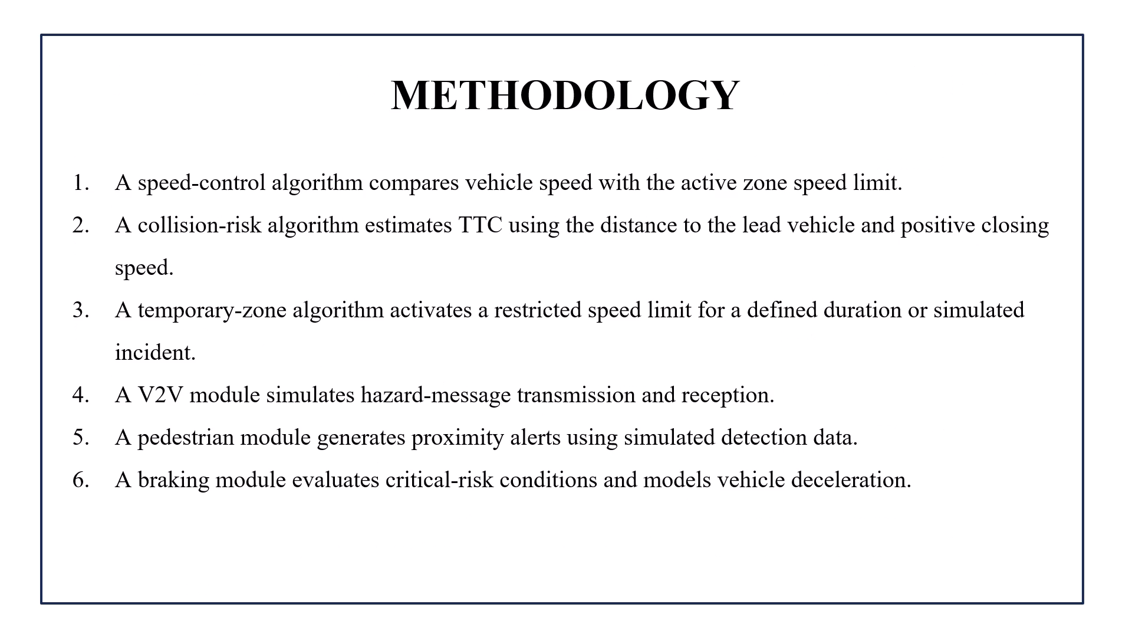
{"action": "key", "text": "Left"}
{"action": "key", "text": "Left"}
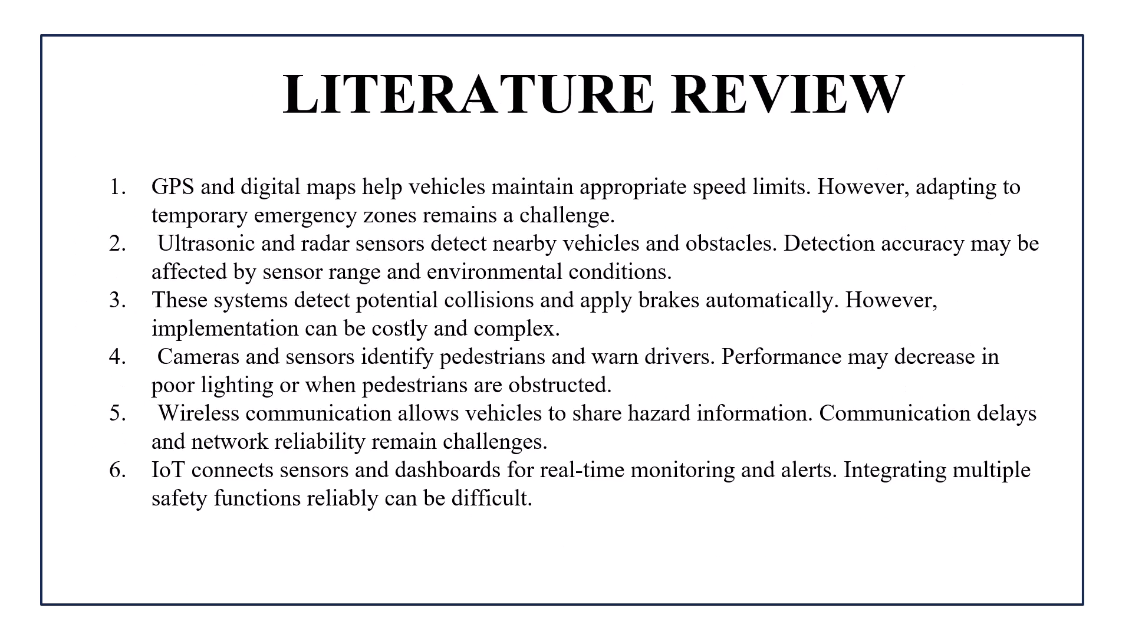
{"action": "key", "text": "Left"}
{"action": "key", "text": "Left"}
{"action": "key", "text": "Left"}
{"action": "key", "text": "Left"}
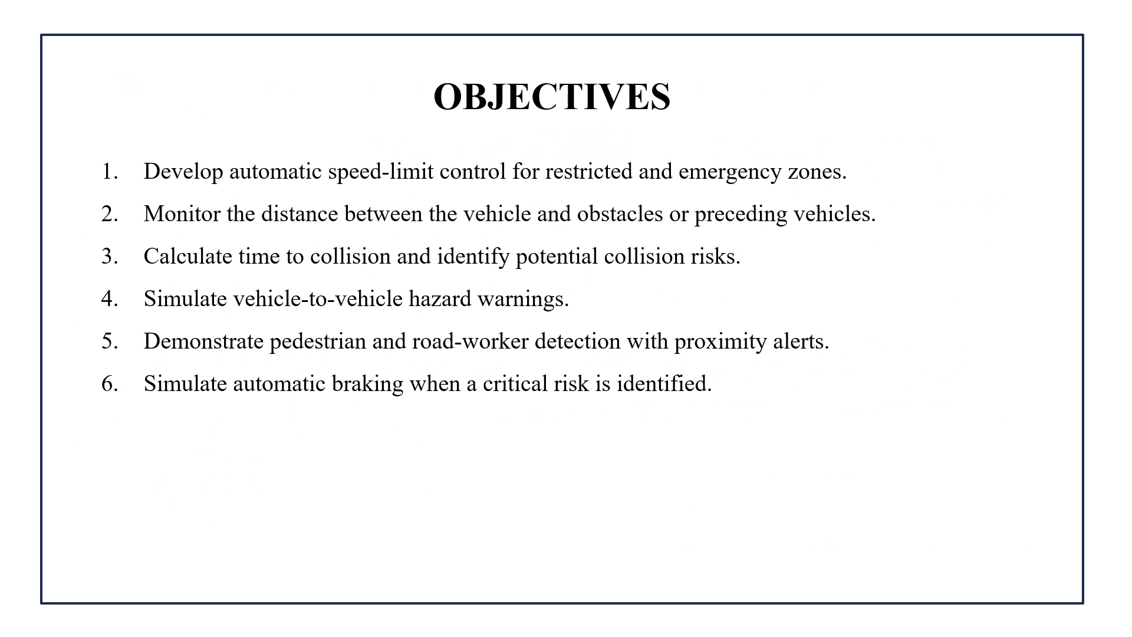
Switch back and forth between the Objectives and Motivation for the Project slides, and return to the title slide.
{"action": "key", "text": "Right"}
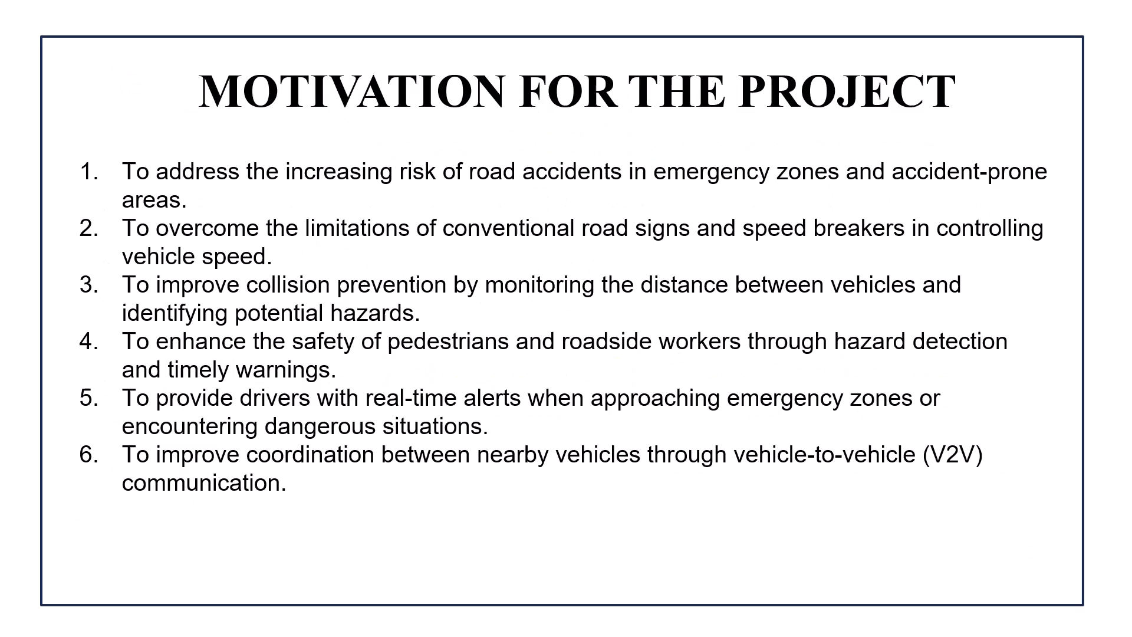
{"action": "key", "text": "Left"}
{"action": "key", "text": "Right"}
{"action": "key", "text": "Left"}
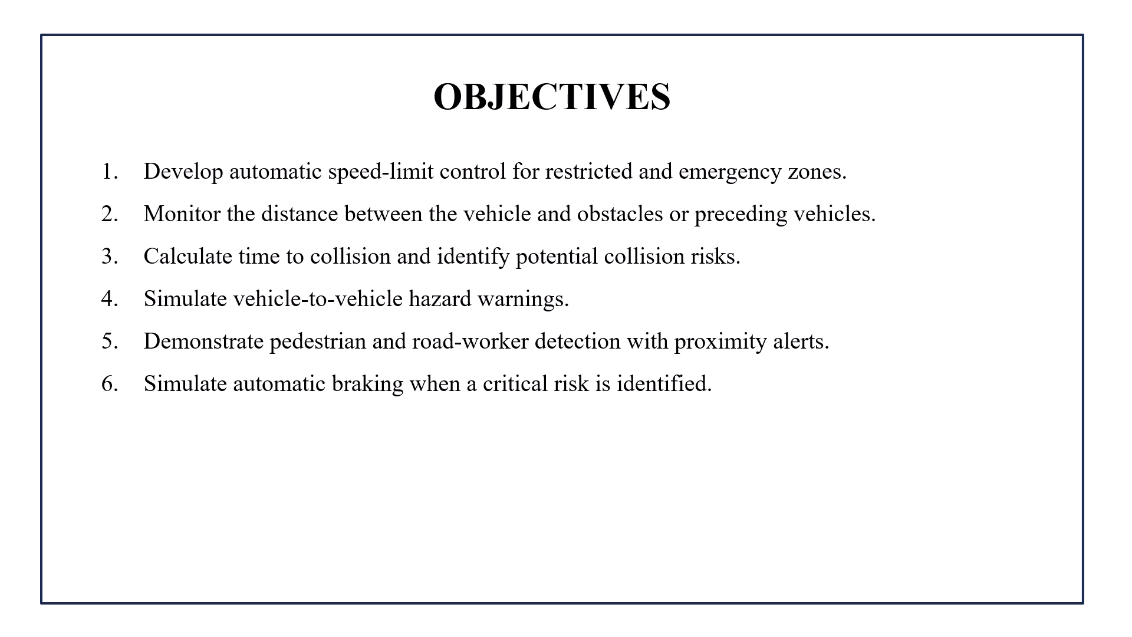
{"action": "key", "text": "Left"}
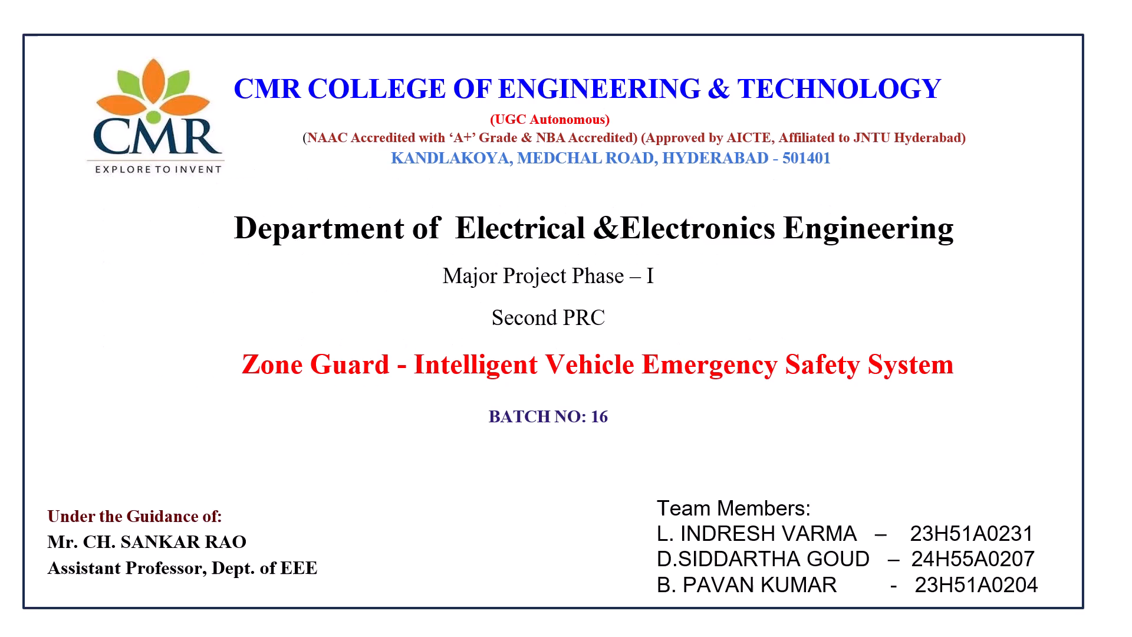
Advance from the title slide through Objectives to the Motivation for the Project slide.
{"action": "key", "text": "Right"}
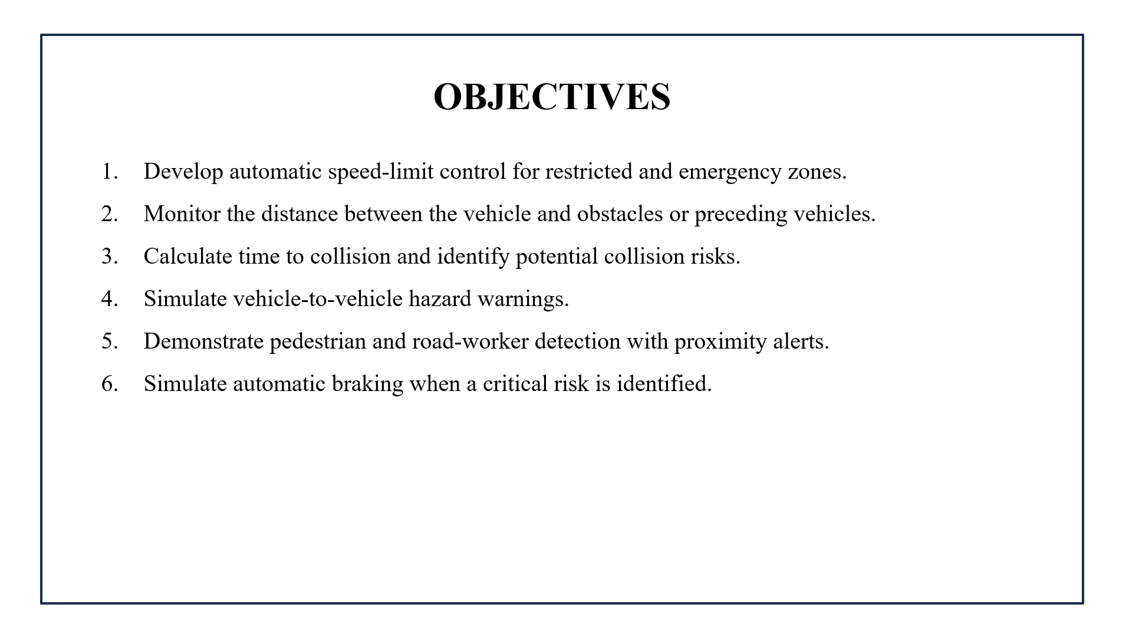
{"action": "key", "text": "Right"}
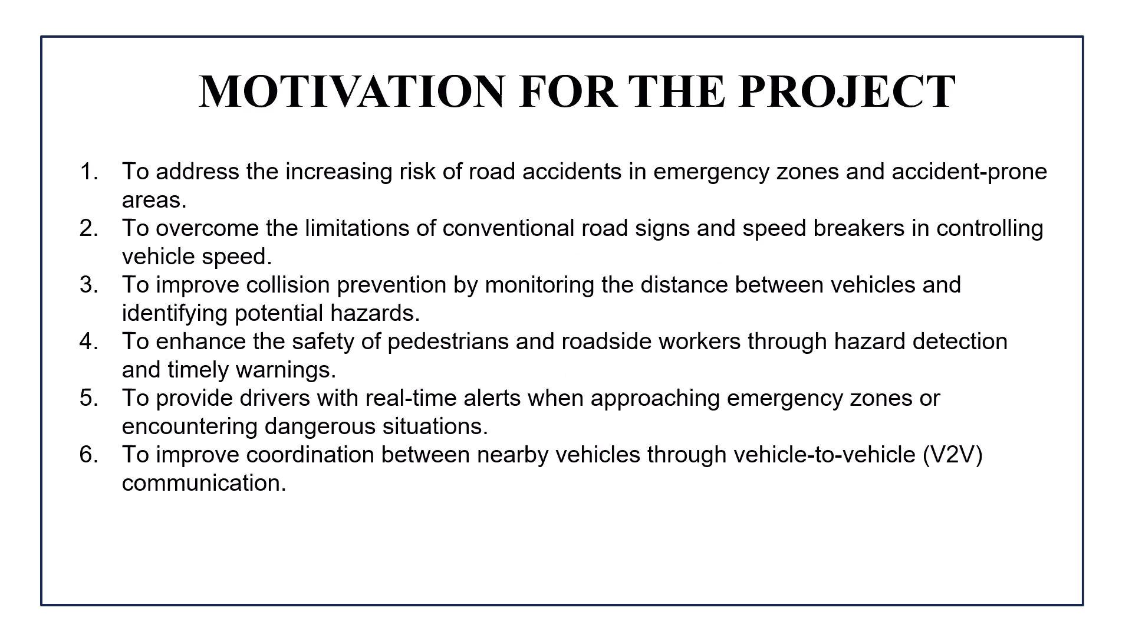
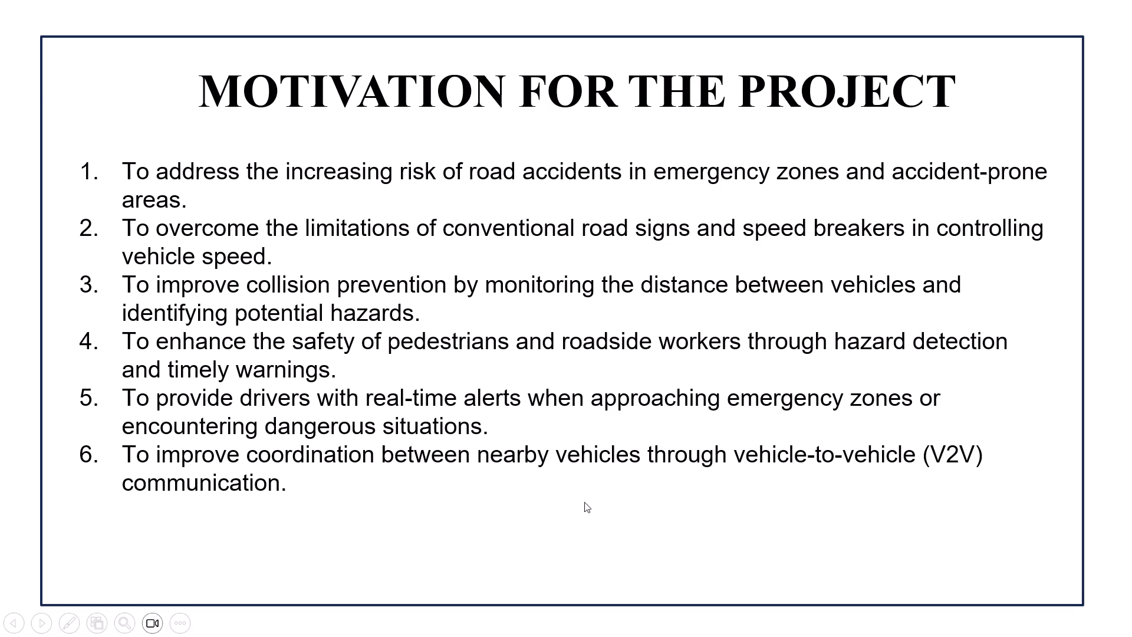
Go from Motivation for the Project through Literature Review, Problem Statement and Methodology to the Block Diagram slide, stepping back once on the way.
{"action": "key", "text": "Right"}
{"action": "key", "text": "Right"}
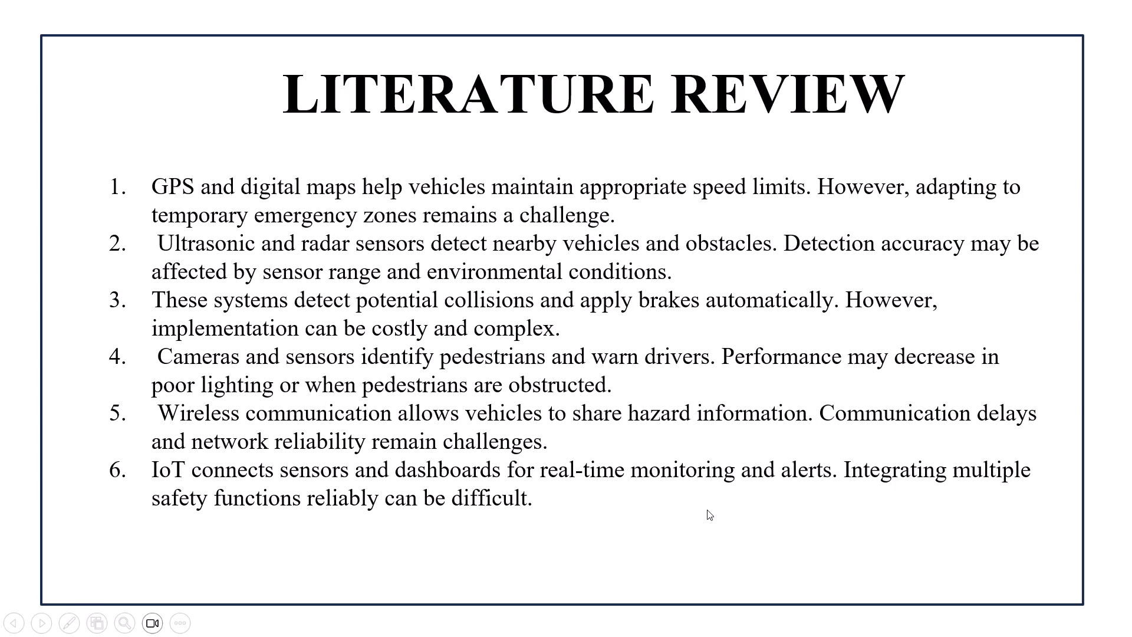
{"action": "key", "text": "Left"}
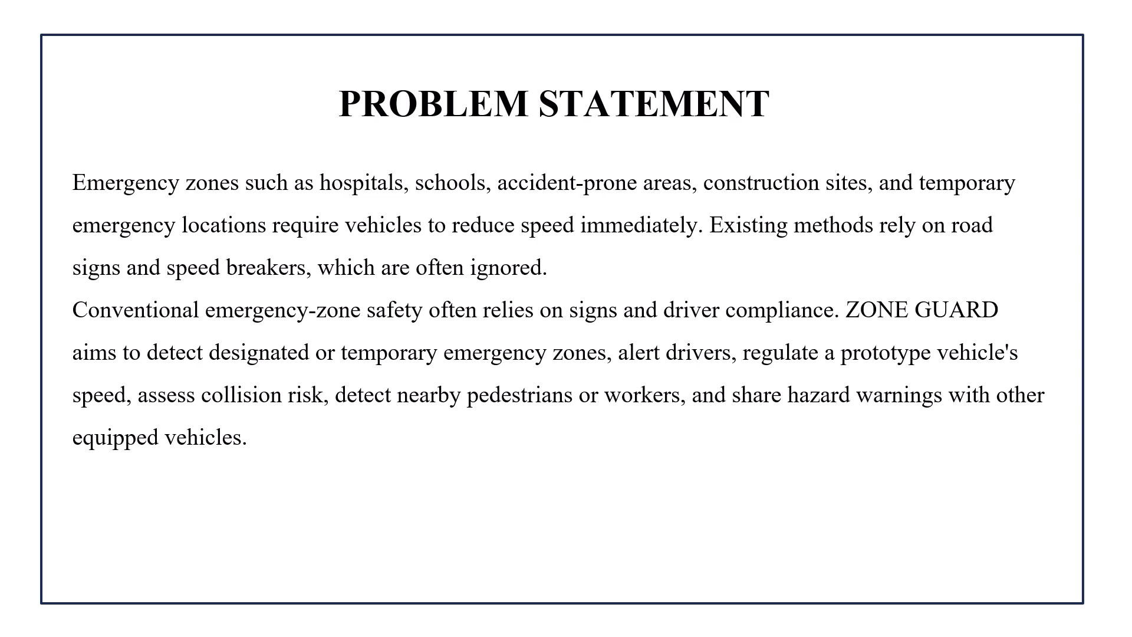
{"action": "key", "text": "Right"}
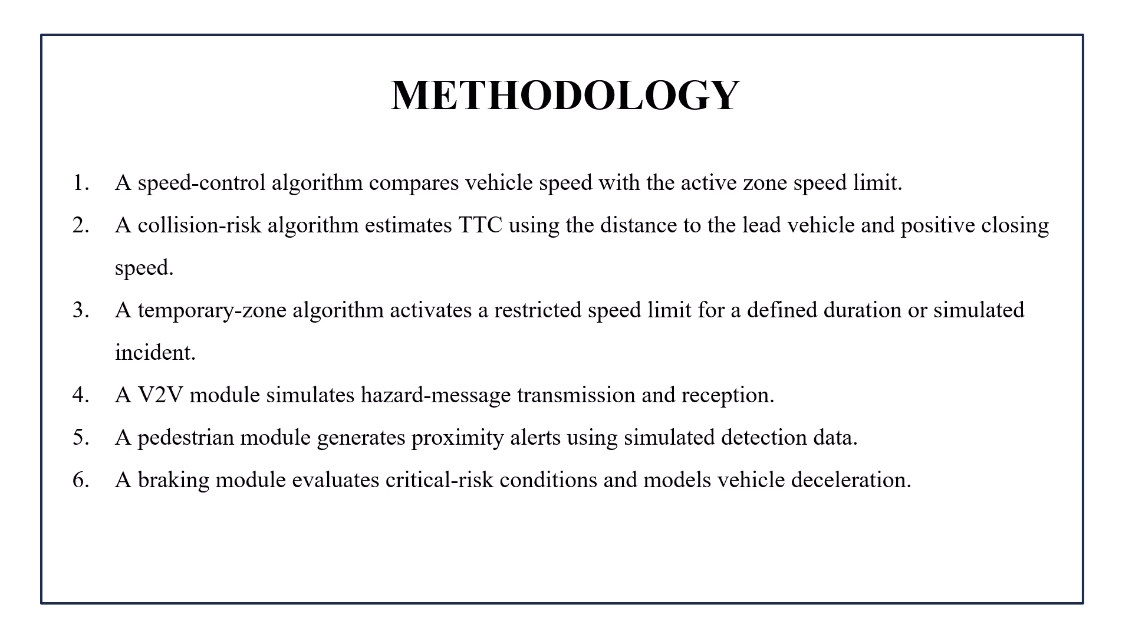
{"action": "key", "text": "Right"}
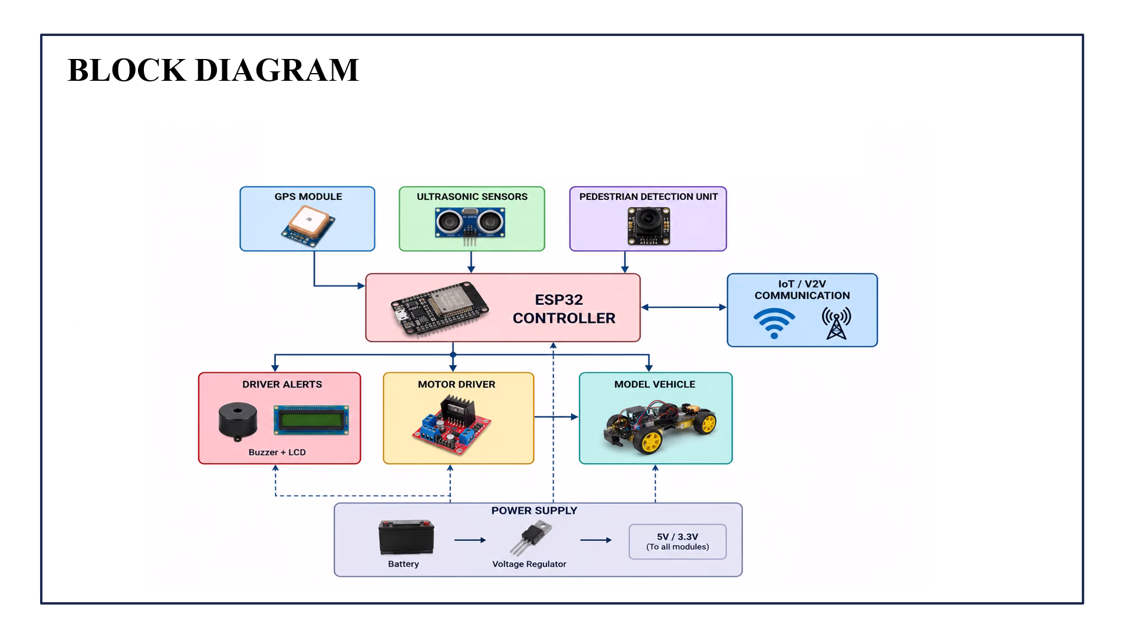
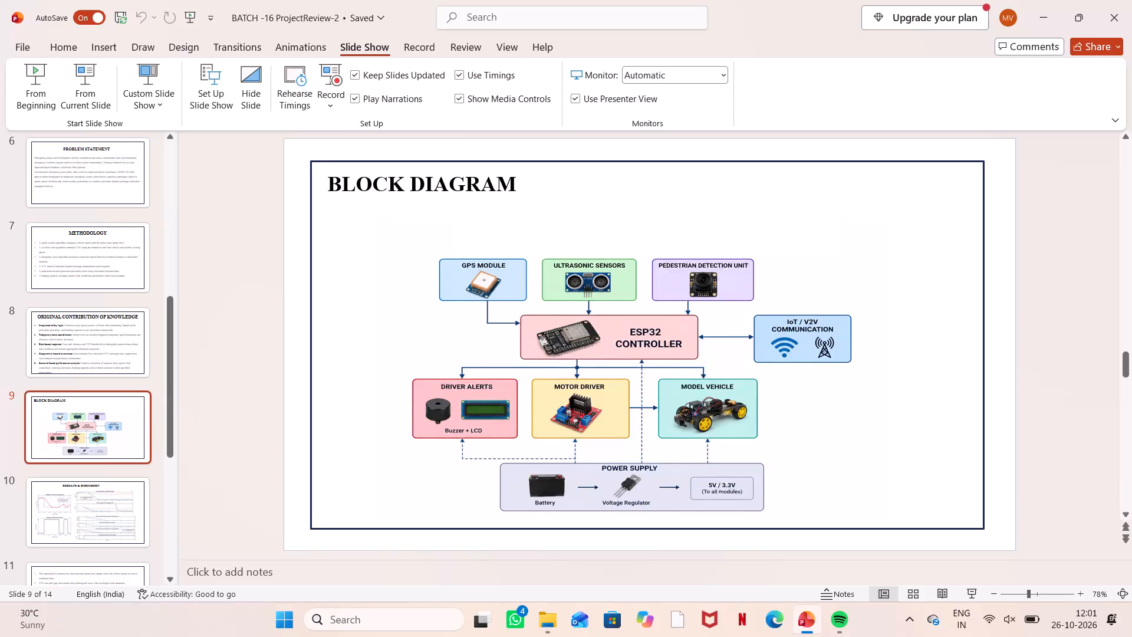
Go from the Block Diagram slide through the results points and References to the closing Thank You slide.
{"action": "key", "text": "Down"}
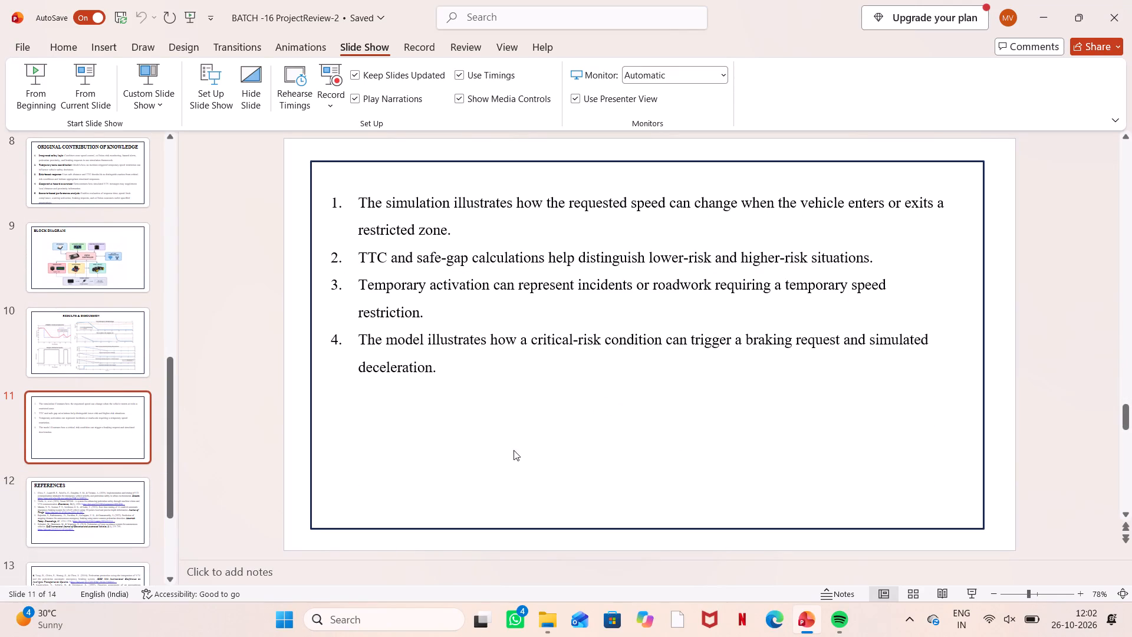
{"action": "key", "text": "Down"}
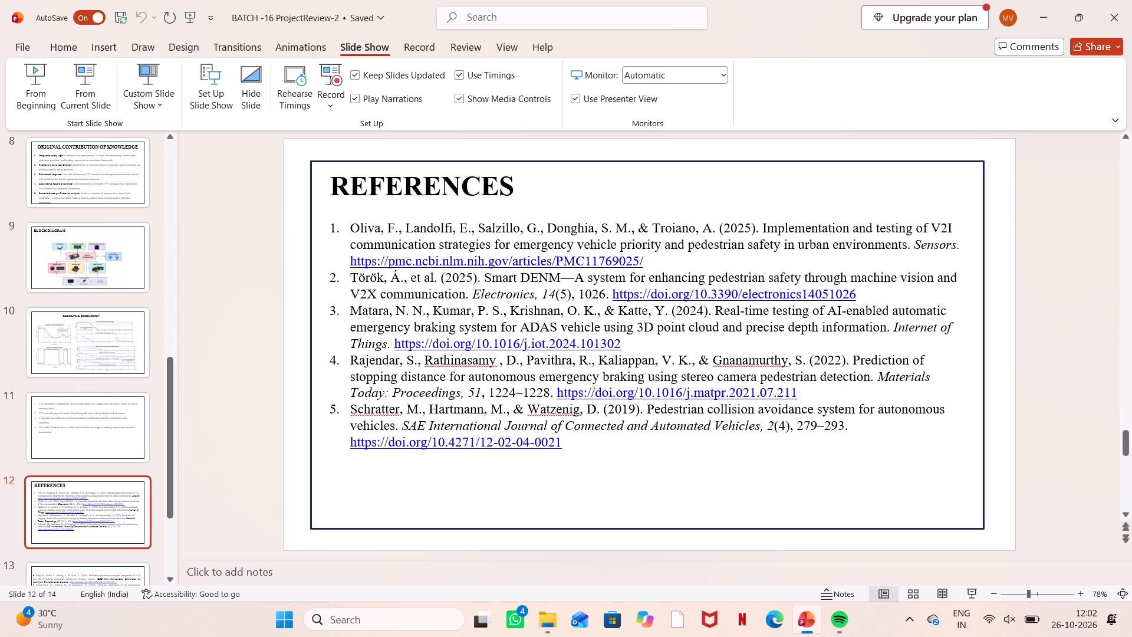
{"action": "key", "text": "Down"}
{"action": "key", "text": "Down"}
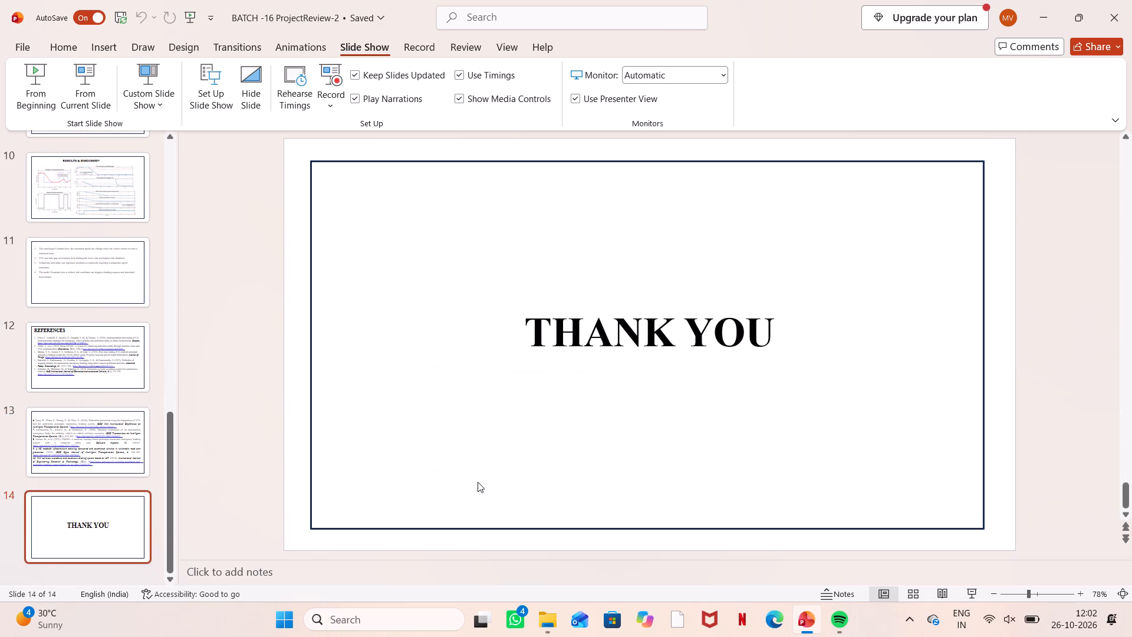
{"action": "key", "text": "Escape"}
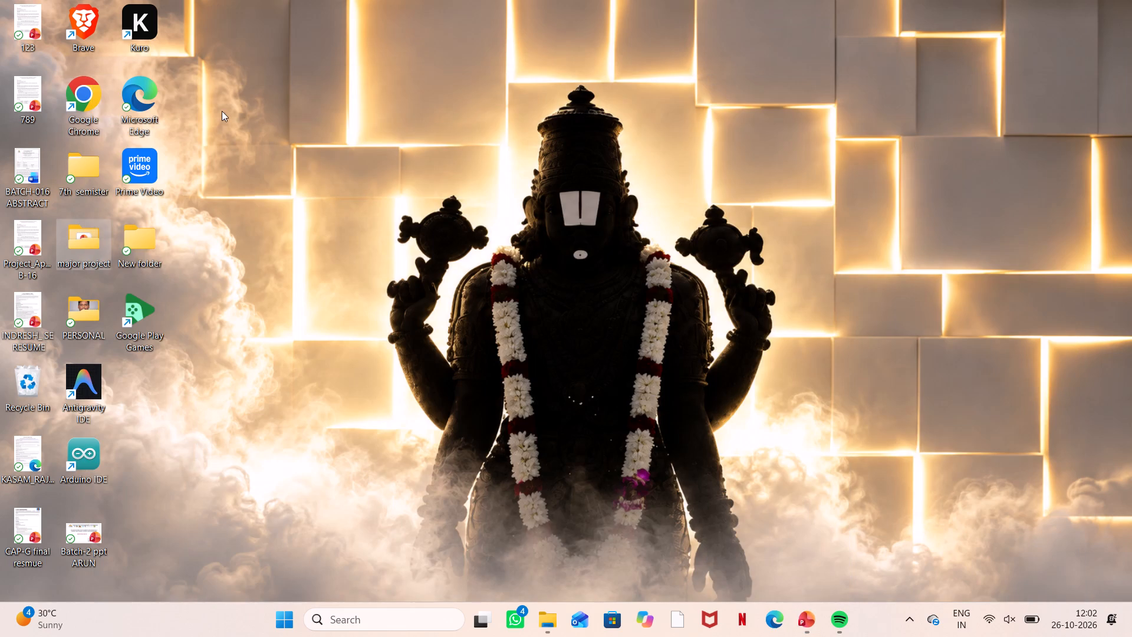
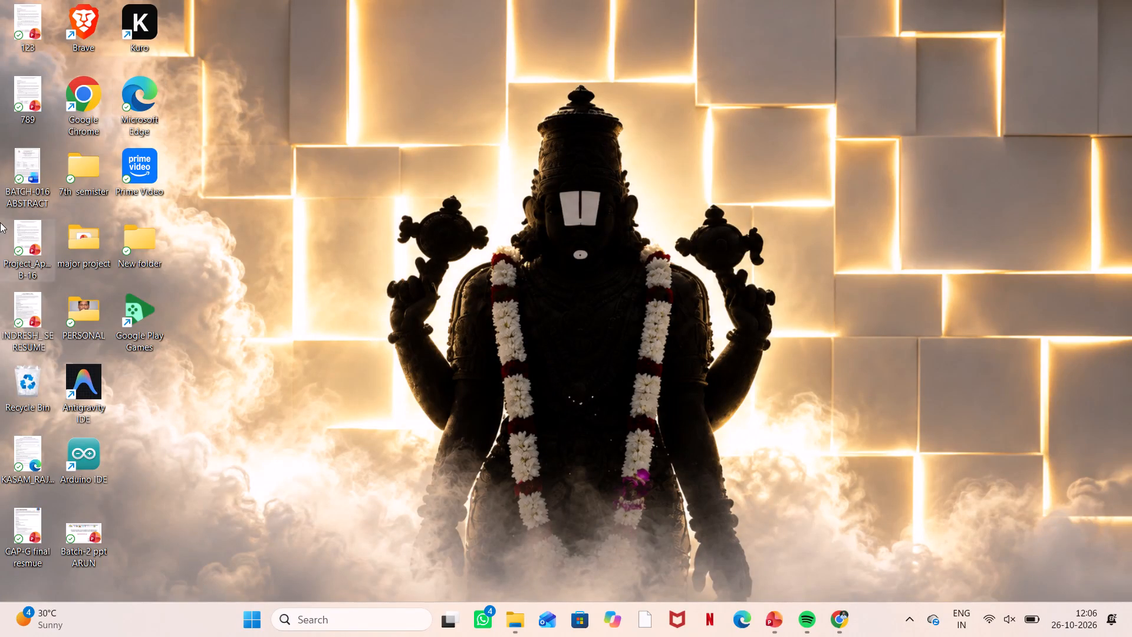
Look through the 7th semister folder on the desktop and its EECA subfolder, and close the folder window.
{"action": "triple_click", "coordinate": [85, 167]}
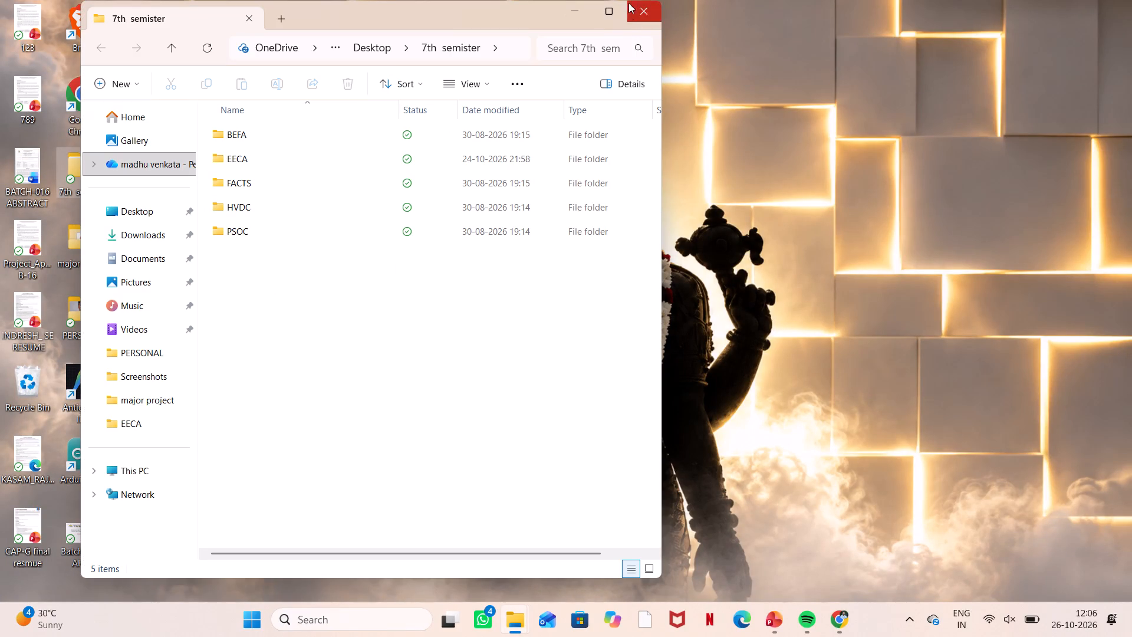
{"action": "double_click", "coordinate": [608, 18]}
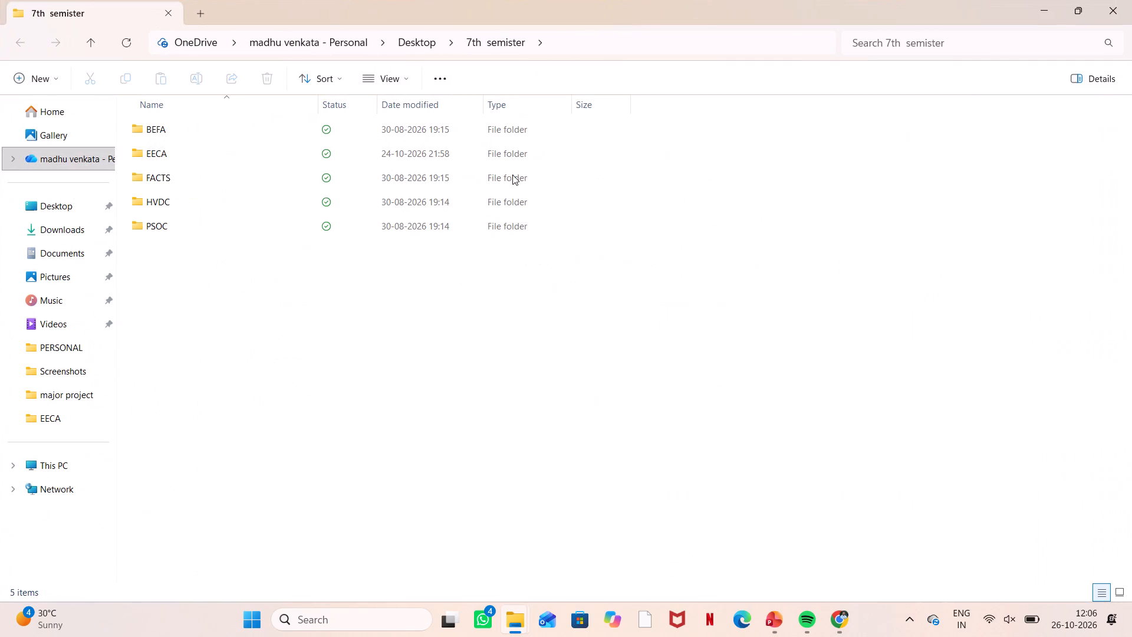
{"action": "triple_click", "coordinate": [428, 143]}
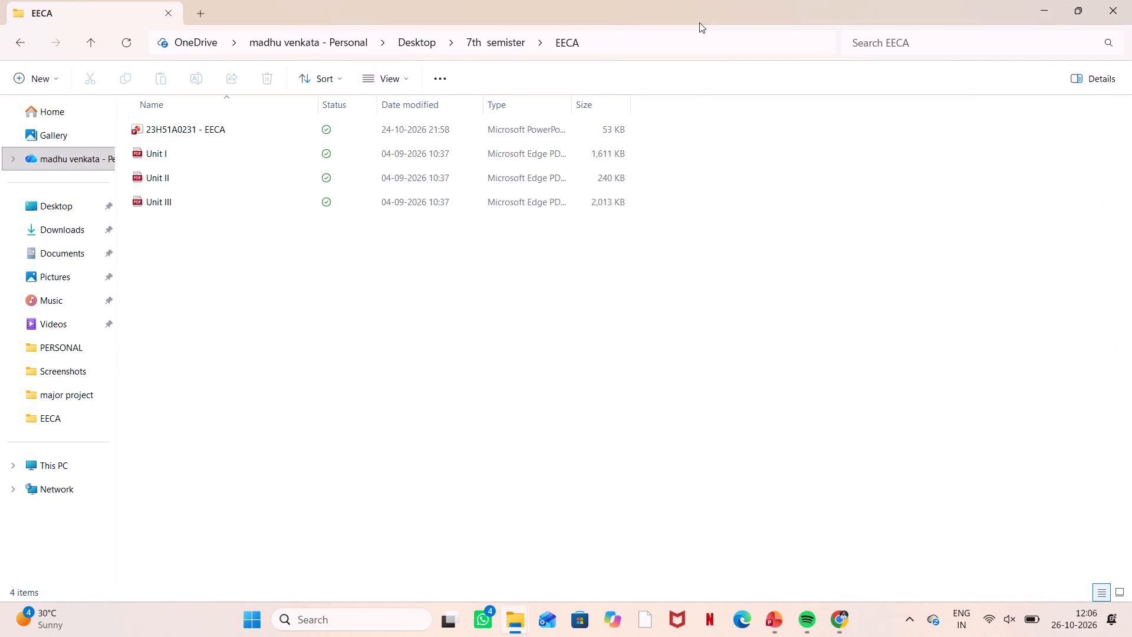
{"action": "left_click", "coordinate": [1131, 0]}
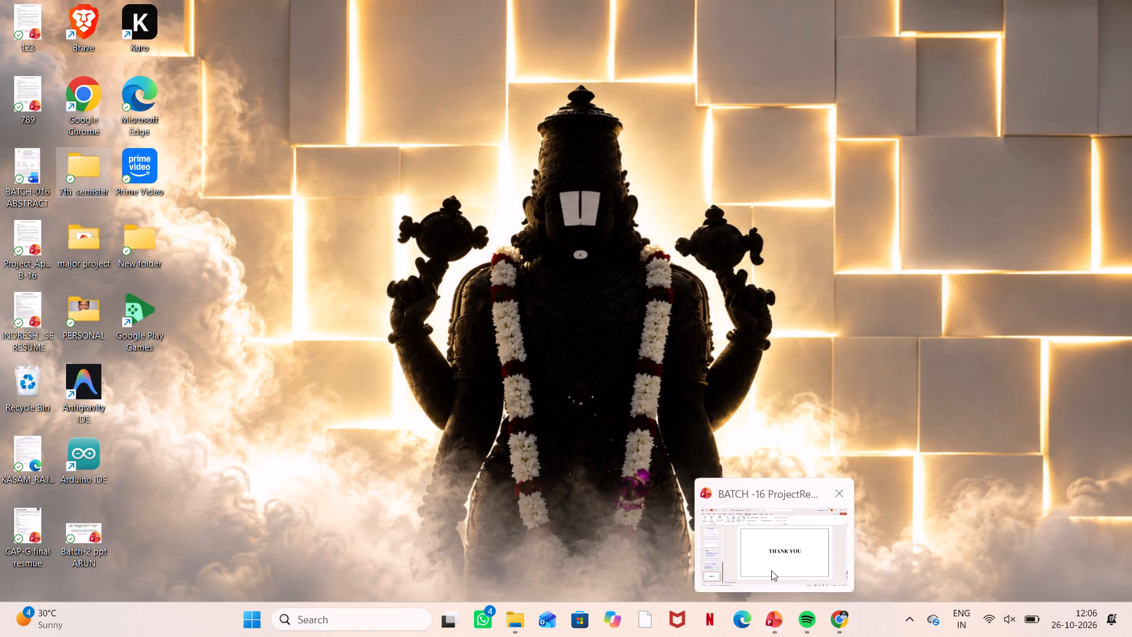
Switch to the BATCH -16 ProjectReview-2 presentation in PowerPoint and go back to its title slide.
{"action": "scroll", "coordinate": [662, 321], "scroll_direction": "up", "scroll_amount": 1}
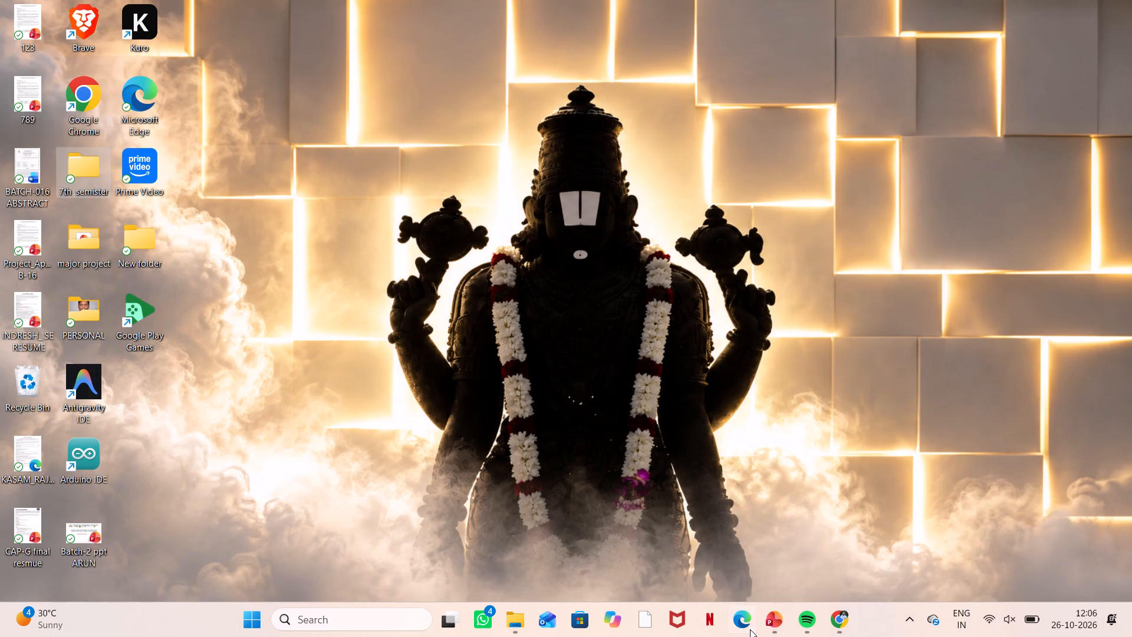
{"action": "left_click", "coordinate": [765, 635]}
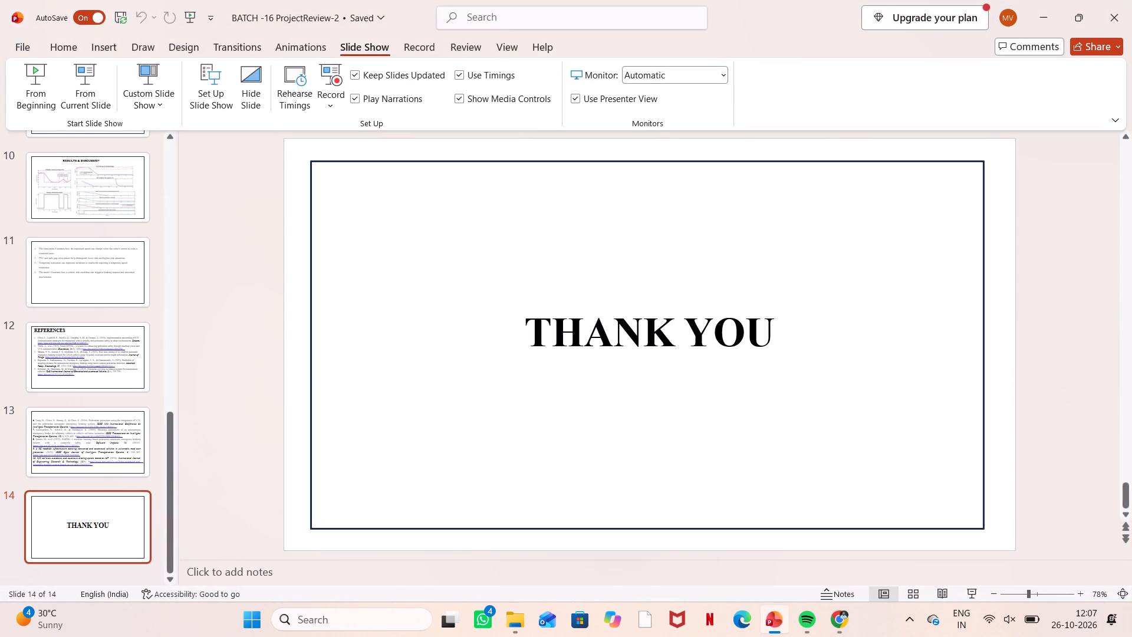
{"action": "scroll", "coordinate": [693, 314], "scroll_direction": "up", "scroll_amount": 18}
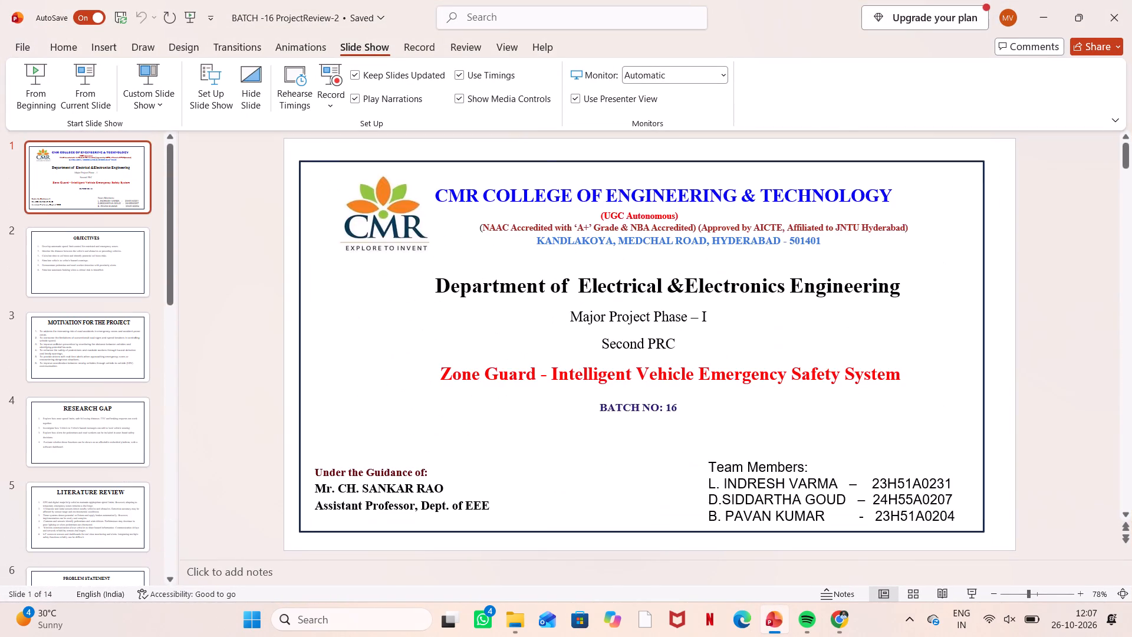
{"action": "scroll", "coordinate": [693, 314], "scroll_direction": "up", "scroll_amount": 4}
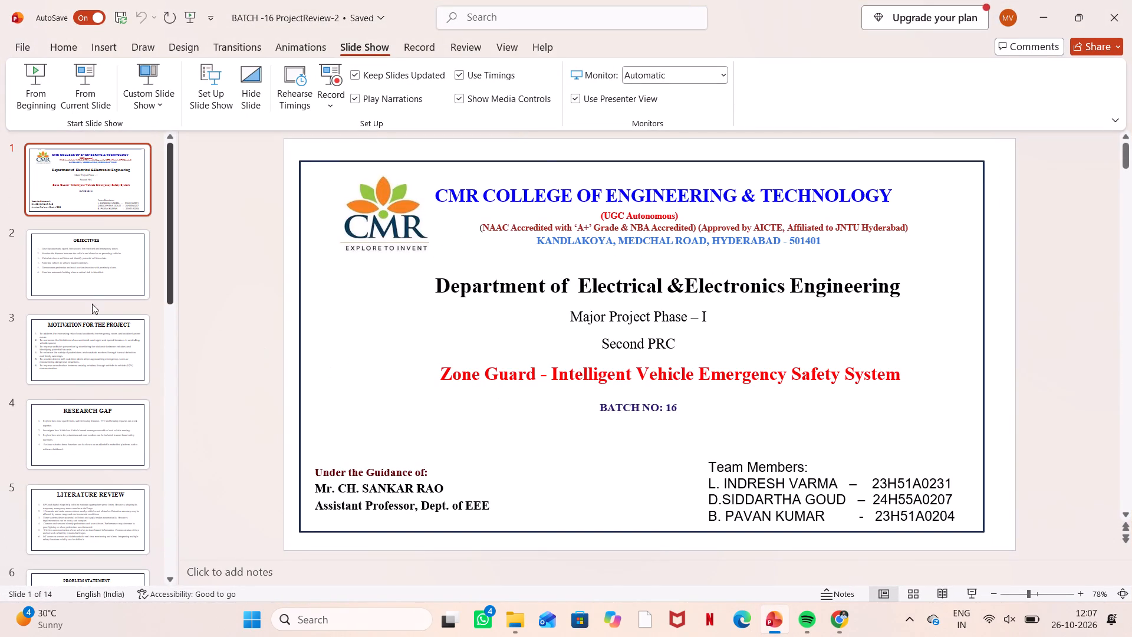
Review the slides from Objectives through Motivation for the Project and Research Gap to Literature Review.
{"action": "left_click", "coordinate": [101, 284]}
{"action": "left_click", "coordinate": [129, 337]}
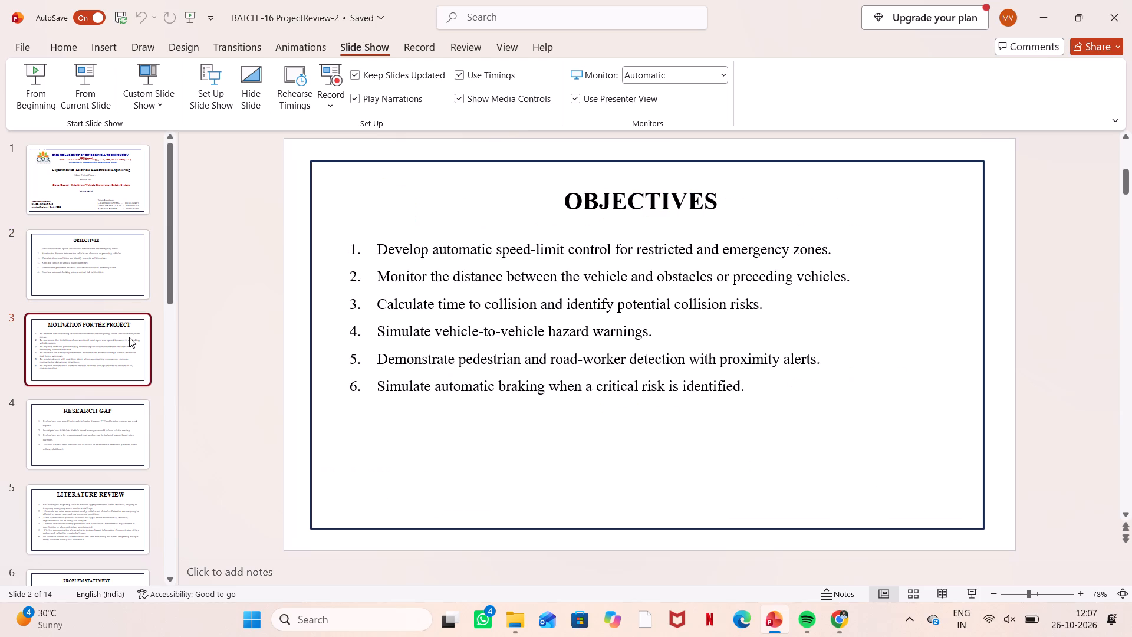
{"action": "left_click", "coordinate": [130, 427]}
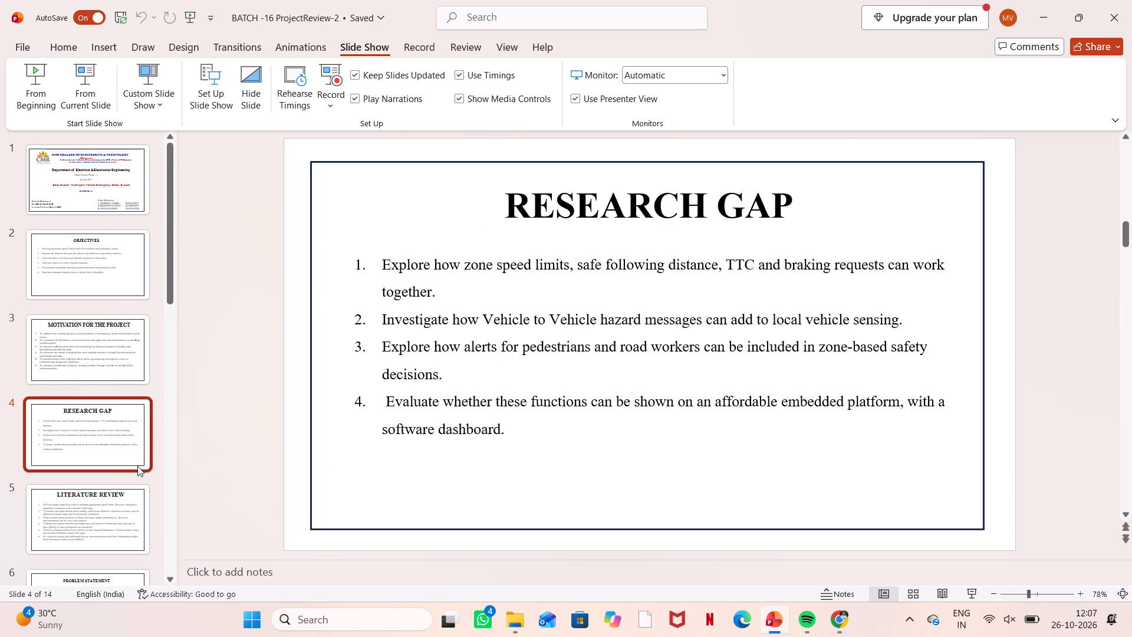
{"action": "left_click", "coordinate": [124, 503]}
{"action": "scroll", "coordinate": [124, 503], "scroll_direction": "down", "scroll_amount": 1}
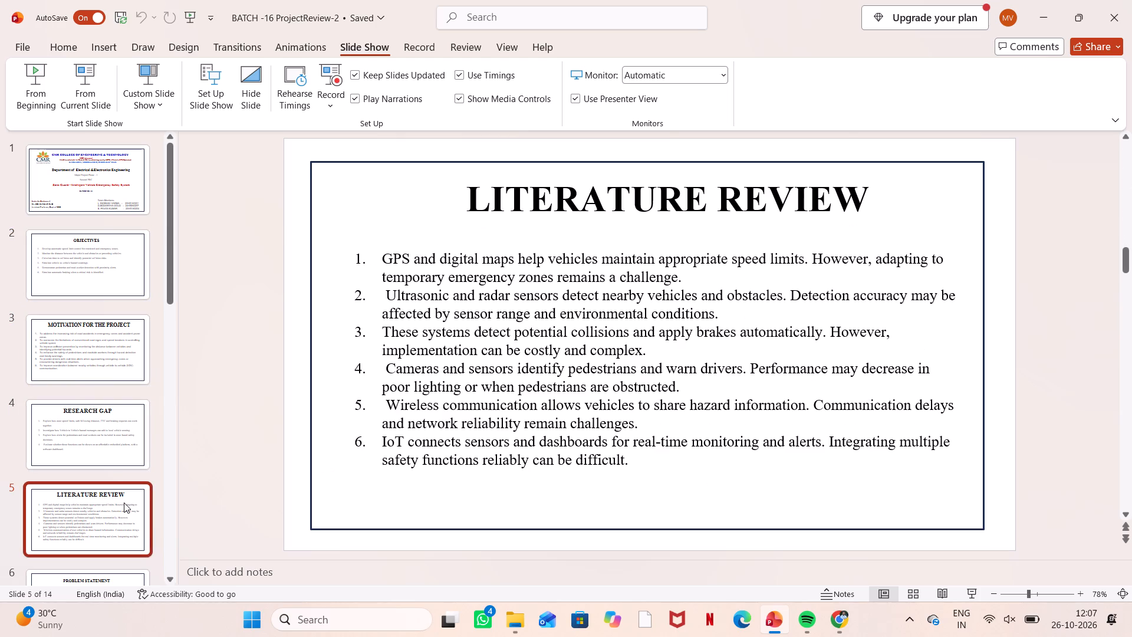
{"action": "scroll", "coordinate": [124, 503], "scroll_direction": "down", "scroll_amount": 2}
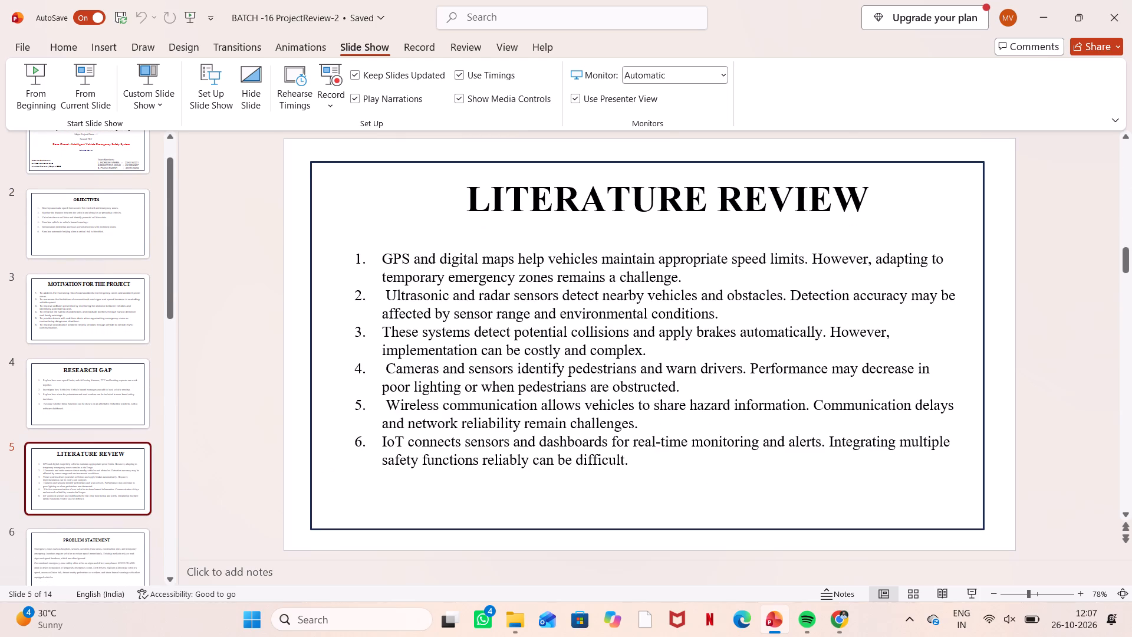
{"action": "left_click", "coordinate": [874, 195]}
{"action": "left_click", "coordinate": [856, 201]}
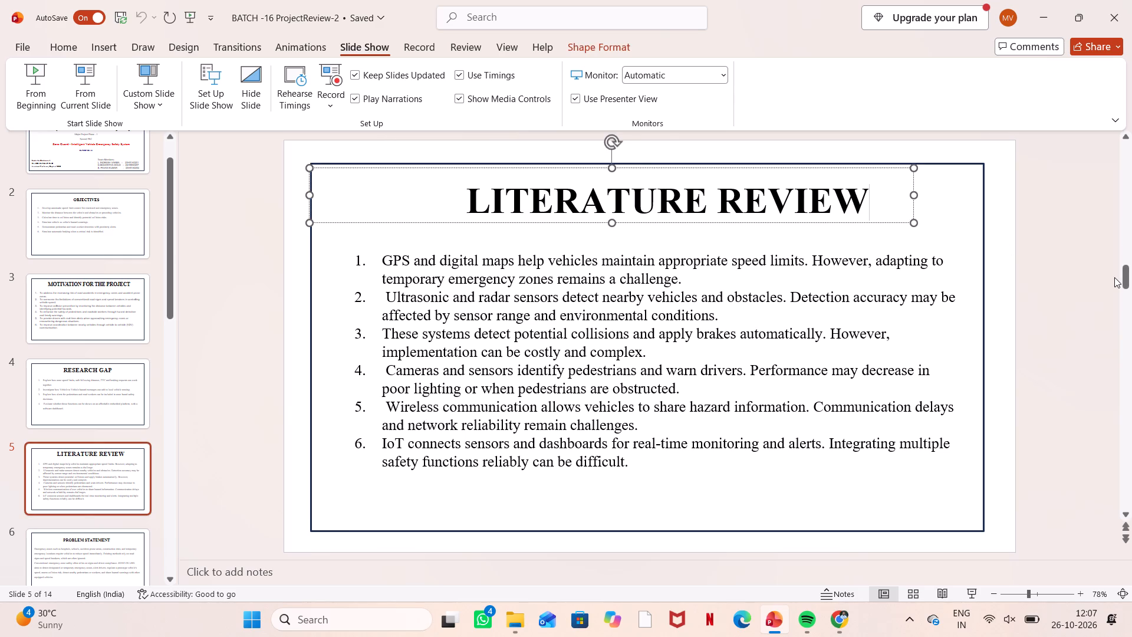
{"action": "left_click", "coordinate": [1085, 275]}
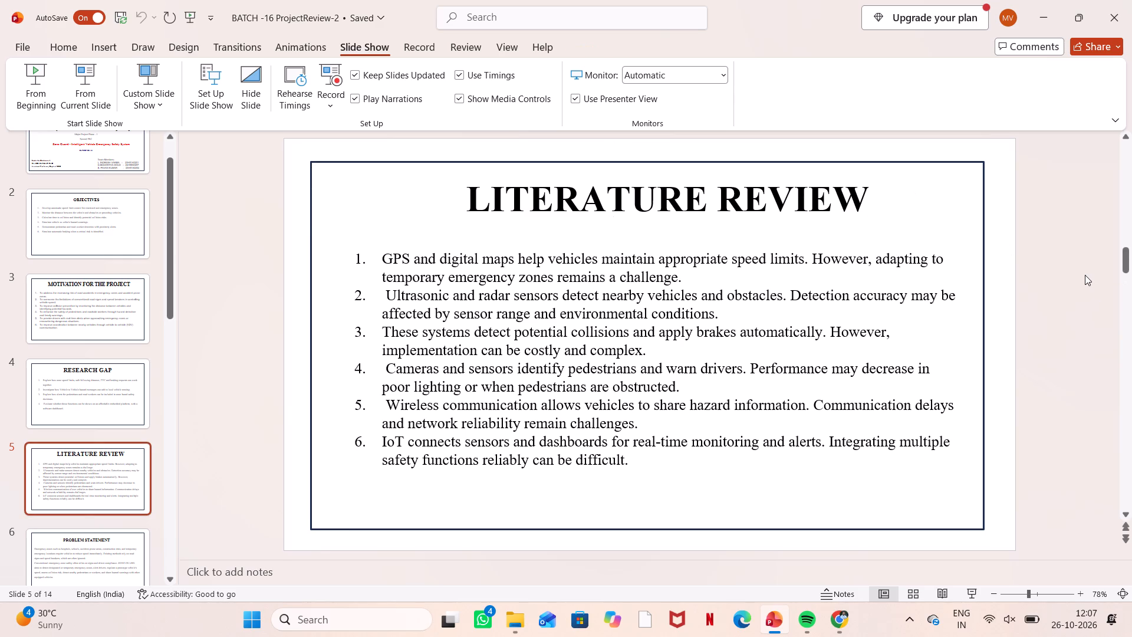
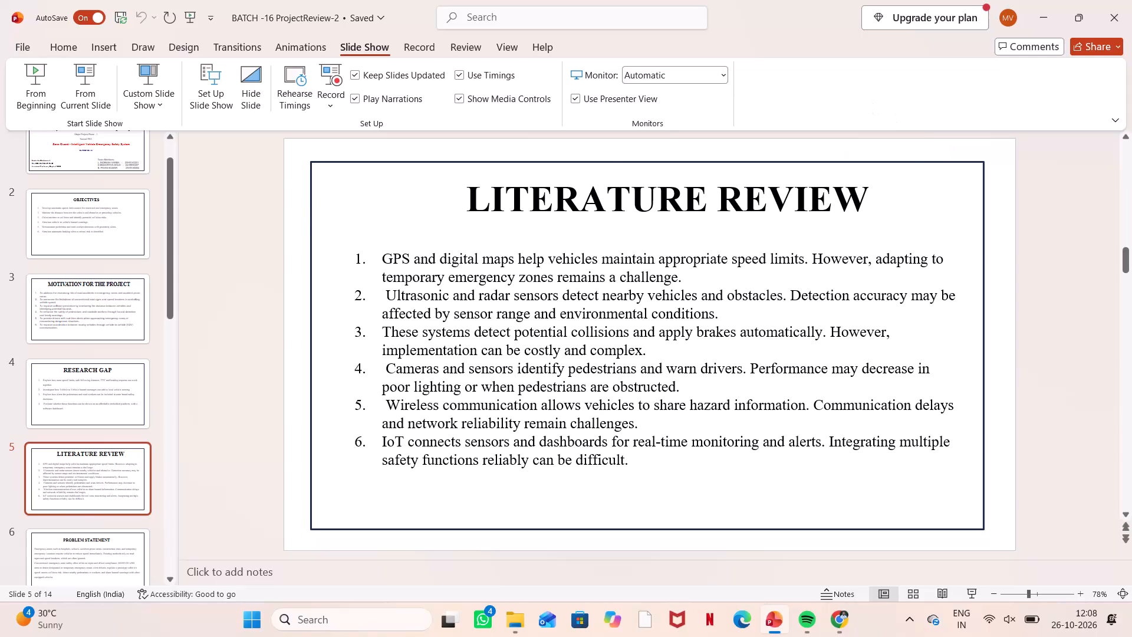
Change the title of slide 5 to LITERATURE SURVEY by replacing its second word.
{"action": "left_click", "coordinate": [823, 218]}
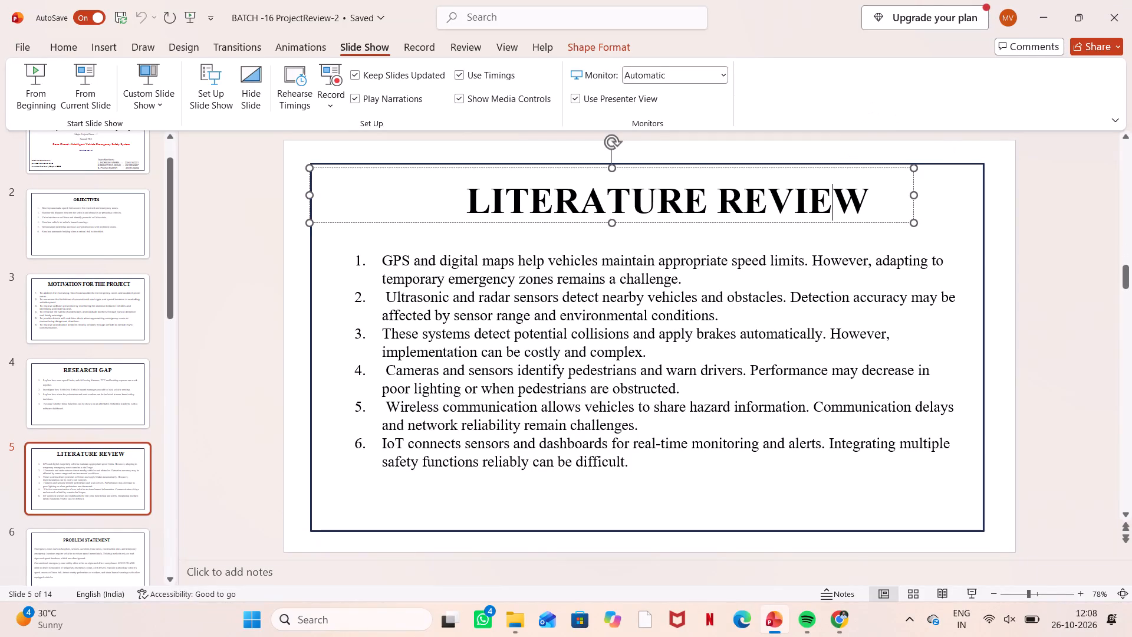
{"action": "left_click", "coordinate": [866, 206]}
{"action": "key", "text": "BackSpace"}
{"action": "key", "text": "BackSpace"}
{"action": "key", "text": "BackSpace"}
{"action": "key", "text": "BackSpace"}
{"action": "key", "text": "BackSpace"}
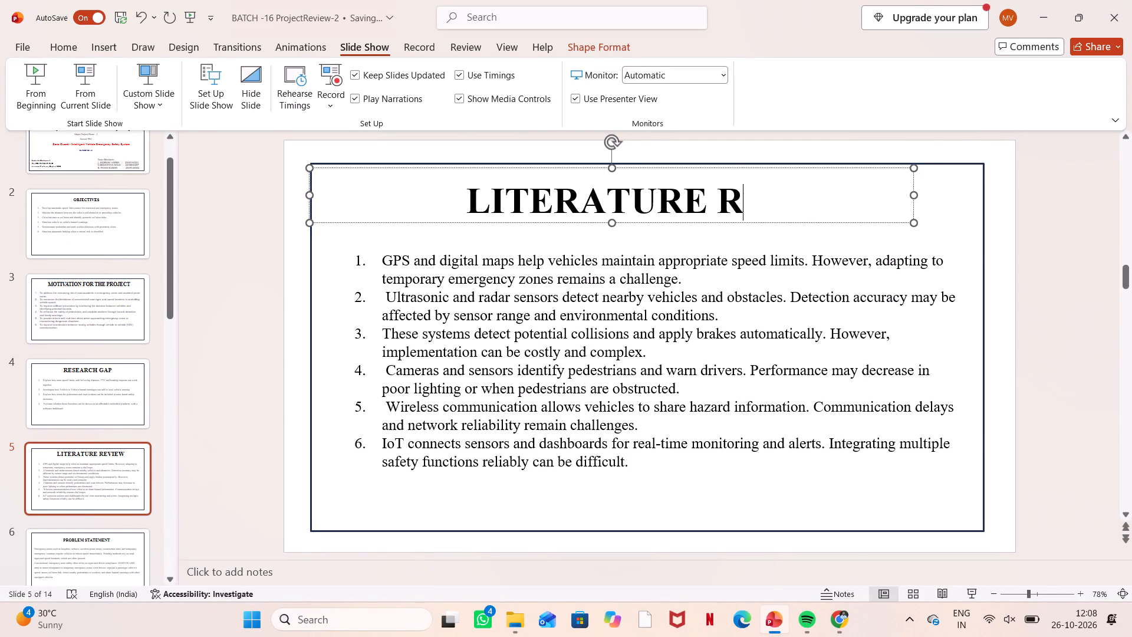
{"action": "key", "text": "BackSpace"}
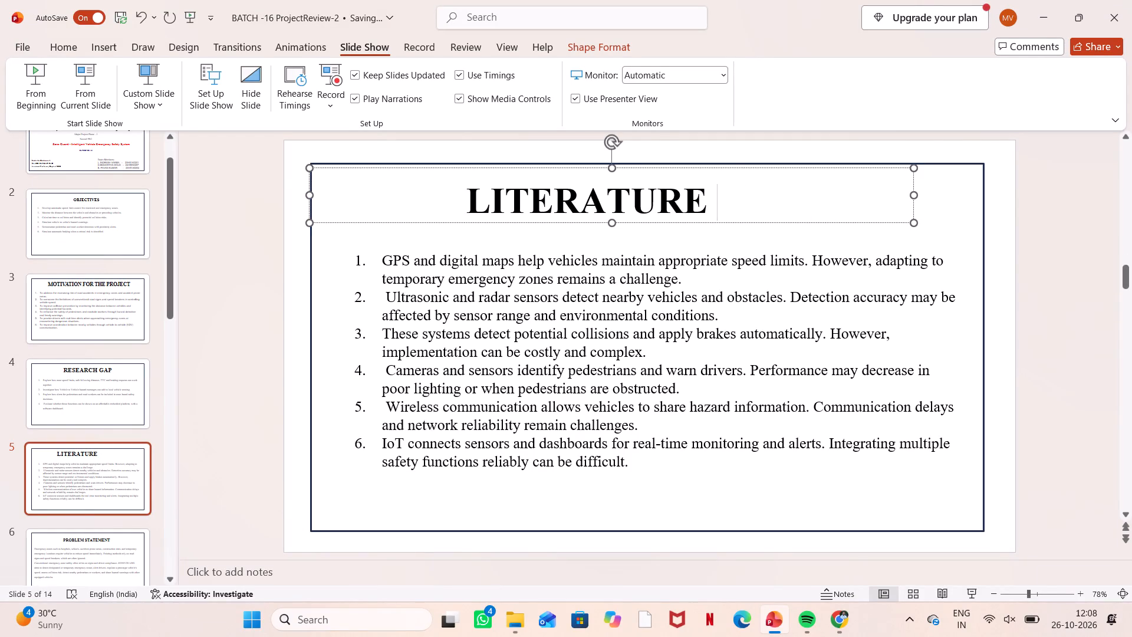
{"action": "type", "text": "SU"}
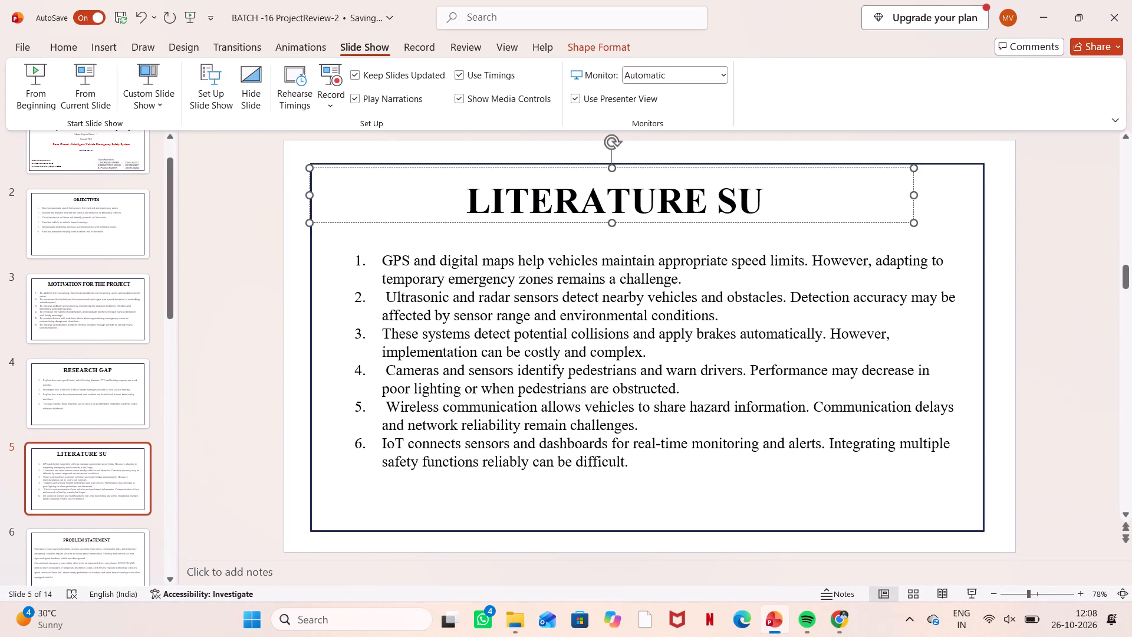
{"action": "type", "text": "RVE"}
{"action": "key", "text": "y"}
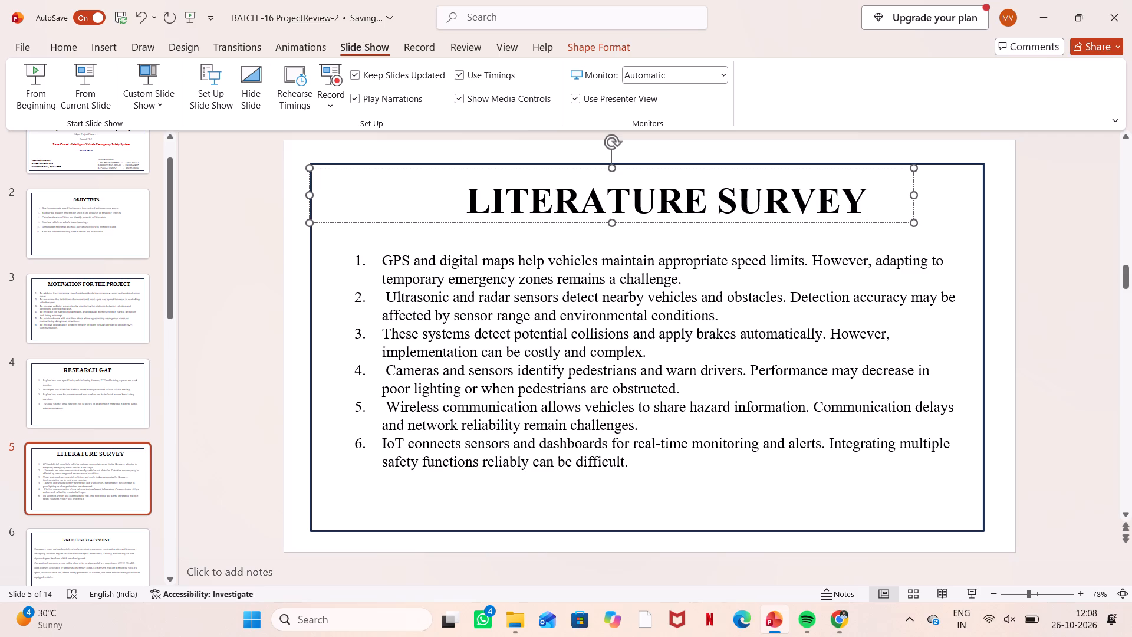
{"action": "left_click", "coordinate": [943, 244]}
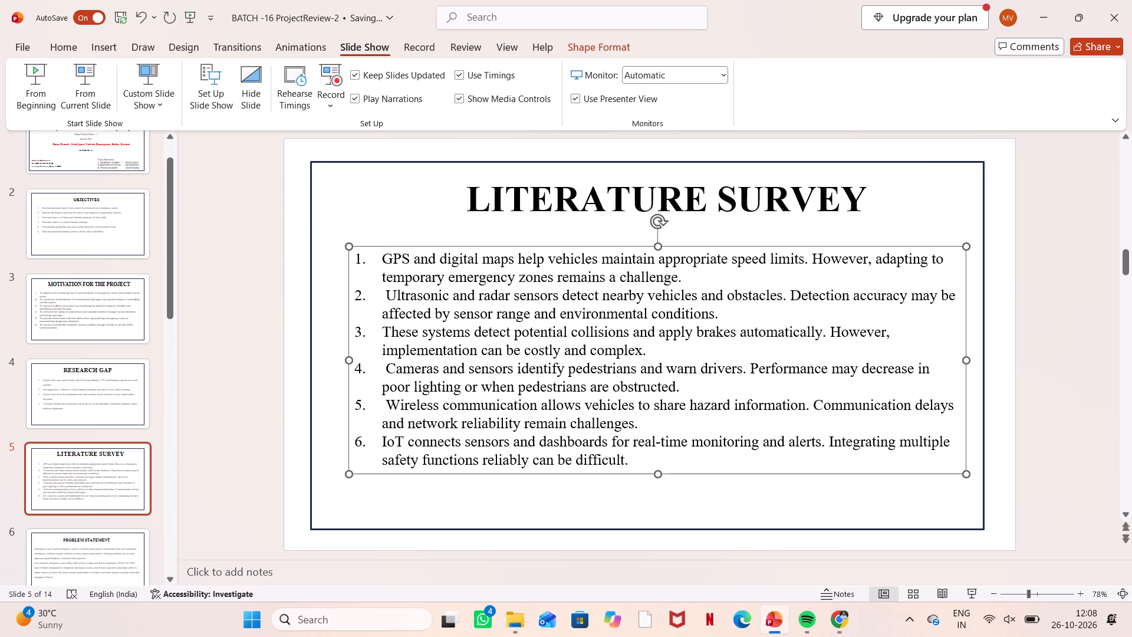
{"action": "left_click", "coordinate": [1024, 201]}
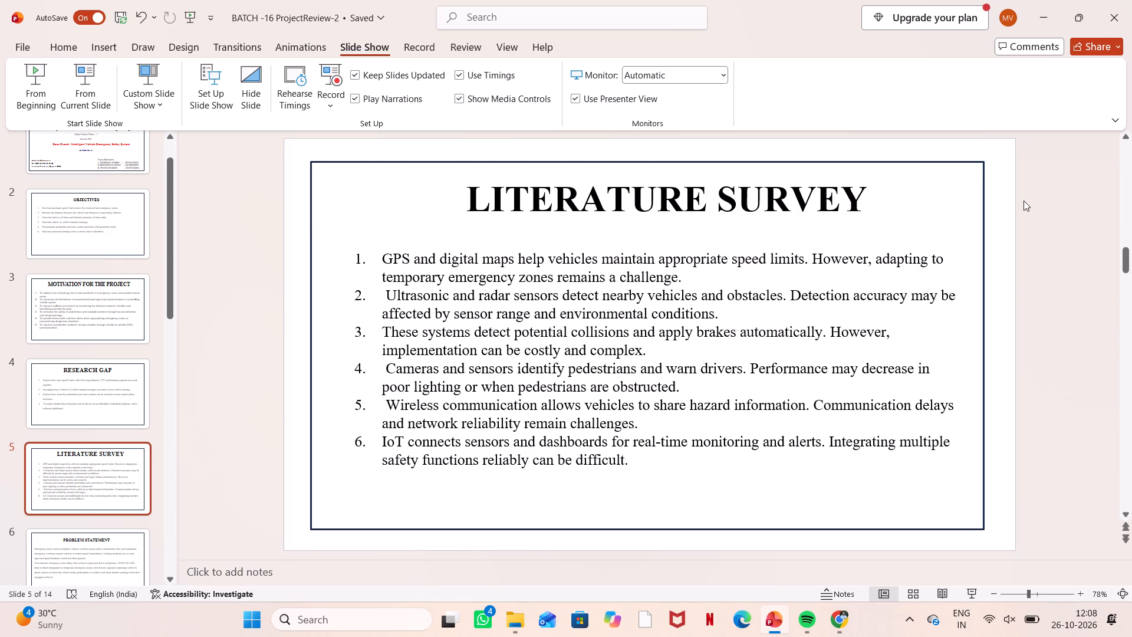
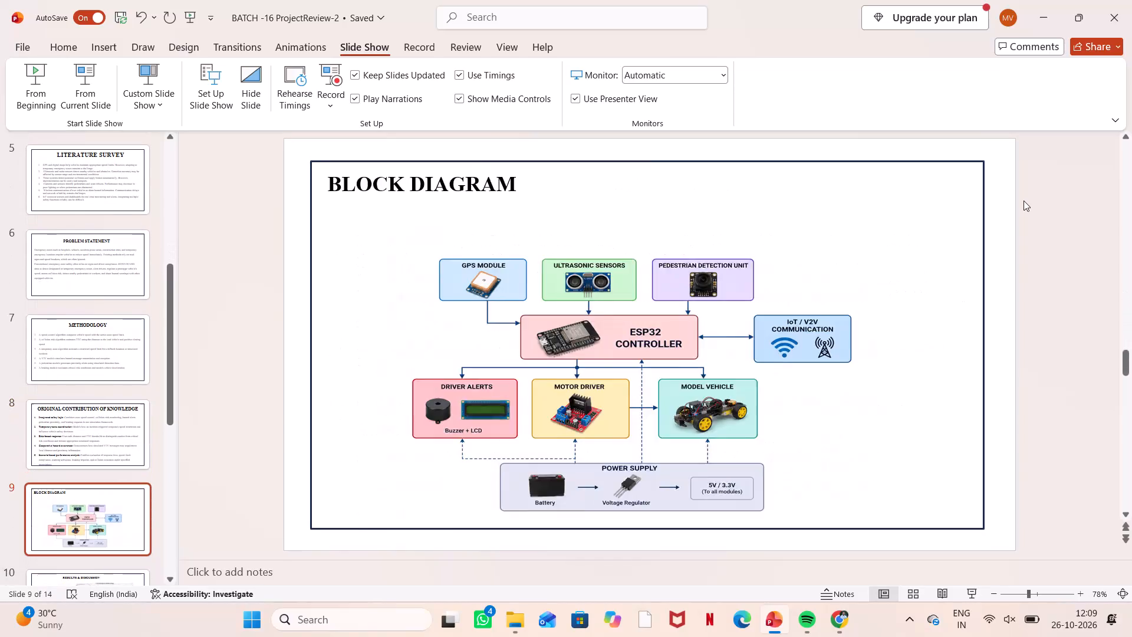
Review the slides backwards from BLOCK DIAGRAM to OBJECTIVES, checking their titles and content.
{"action": "key", "text": "Right"}
{"action": "key", "text": "Left"}
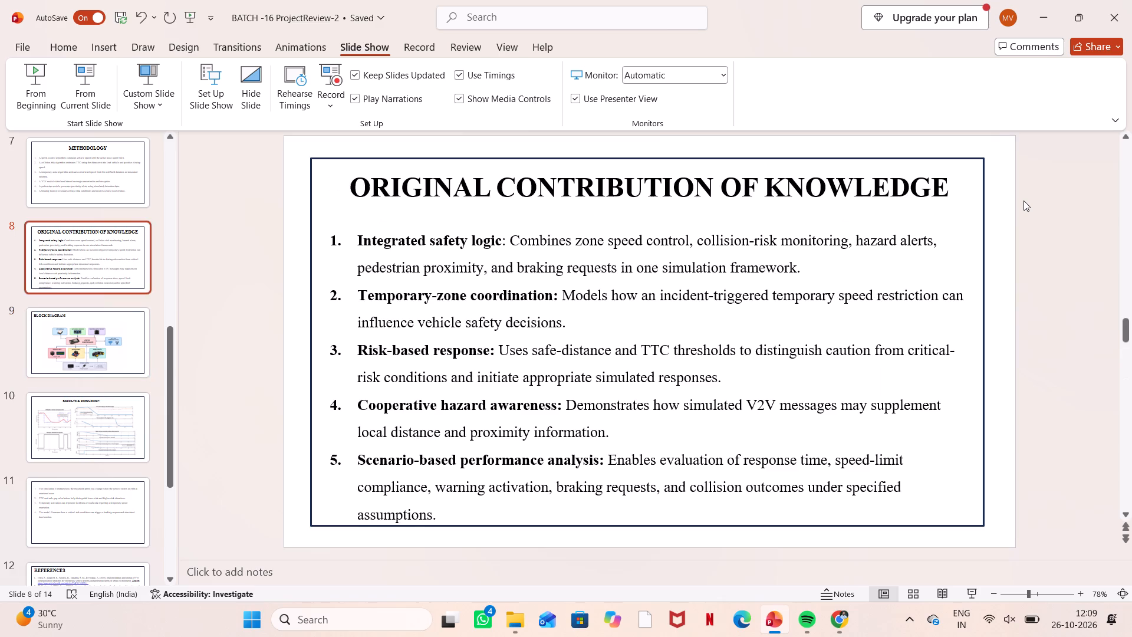
{"action": "key", "text": "Left"}
{"action": "key", "text": "Left"}
{"action": "key", "text": "Left"}
{"action": "key", "text": "Left"}
{"action": "key", "text": "Left"}
{"action": "key", "text": "Left"}
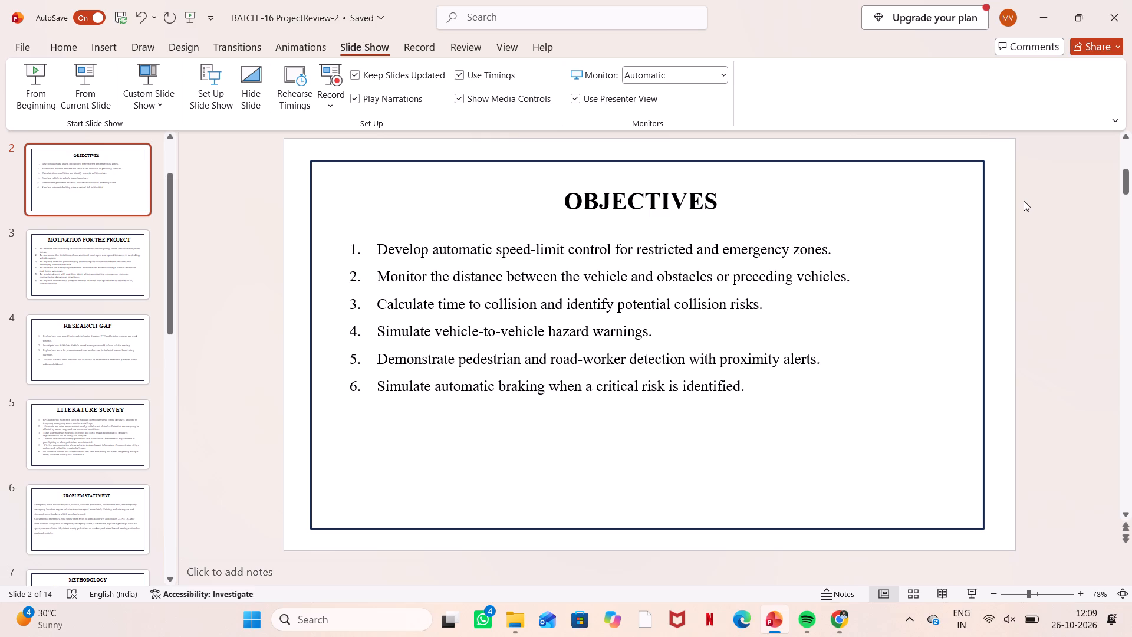
Review the slides forward from OBJECTIVES to RESULTS & DISCUSSION, and return to the BLOCK DIAGRAM slide.
{"action": "key", "text": "Down"}
{"action": "key", "text": "Down"}
{"action": "key", "text": "Down"}
{"action": "key", "text": "Down"}
{"action": "key", "text": "Down"}
{"action": "key", "text": "Down"}
{"action": "key", "text": "Down"}
{"action": "key", "text": "Down"}
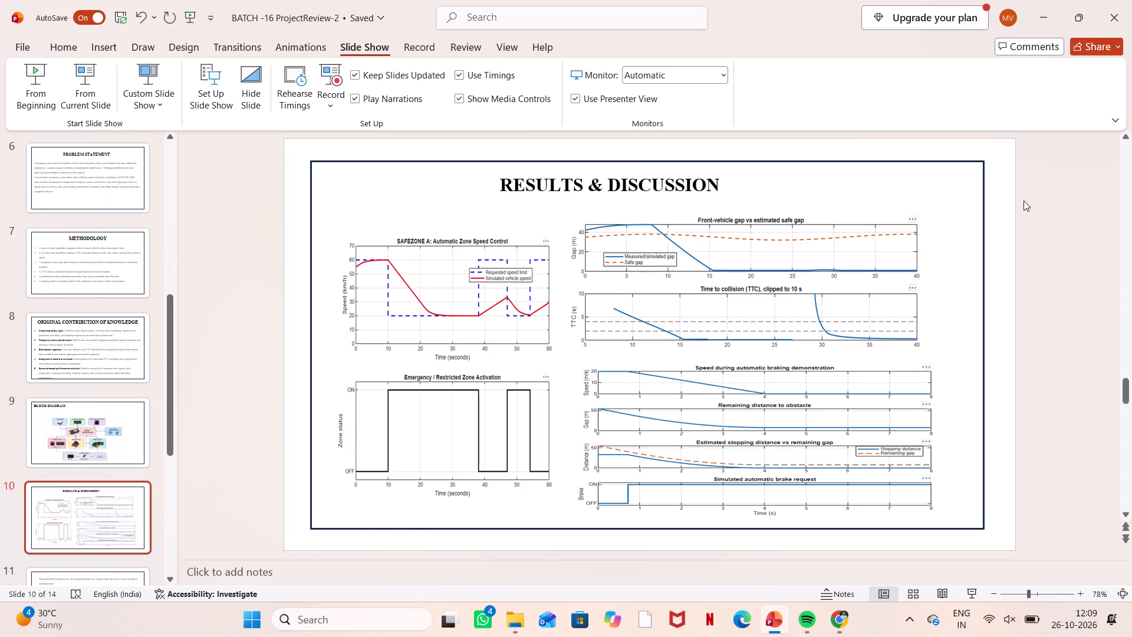
{"action": "key", "text": "Up"}
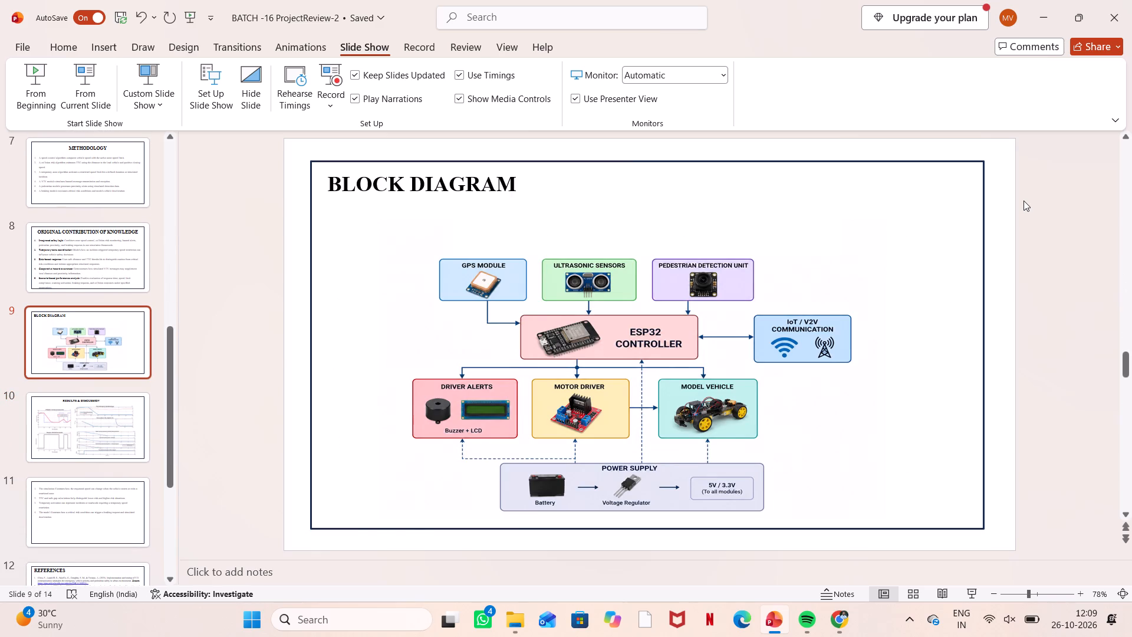
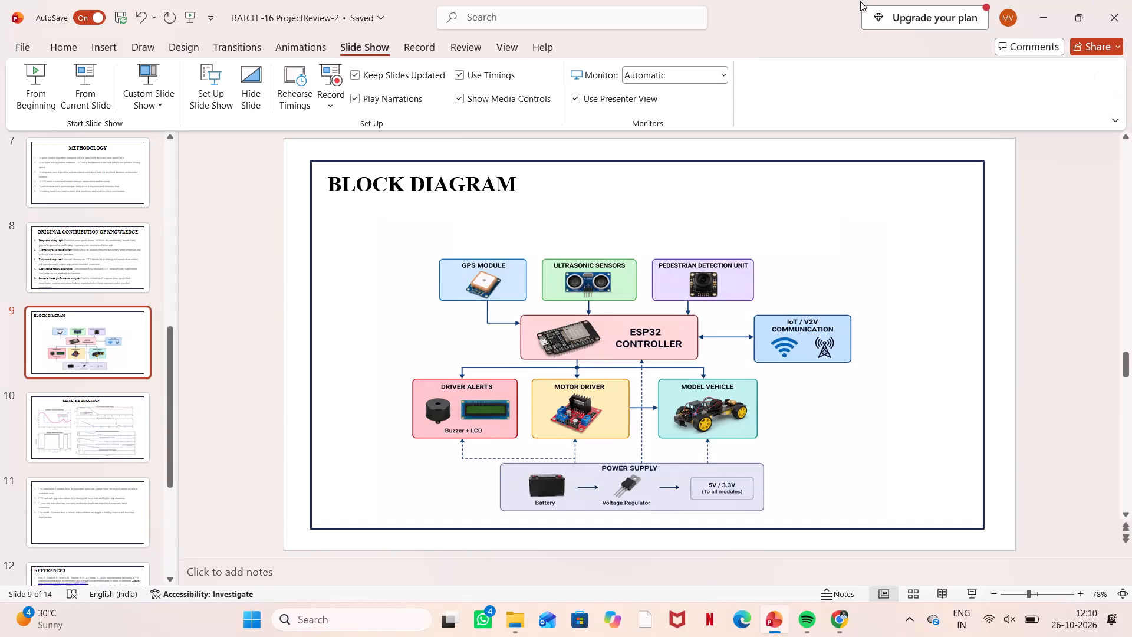
Review the slides backwards from BLOCK DIAGRAM to the opening title slide with the project name and team details.
{"action": "scroll", "coordinate": [761, 178], "scroll_direction": "up", "scroll_amount": 1}
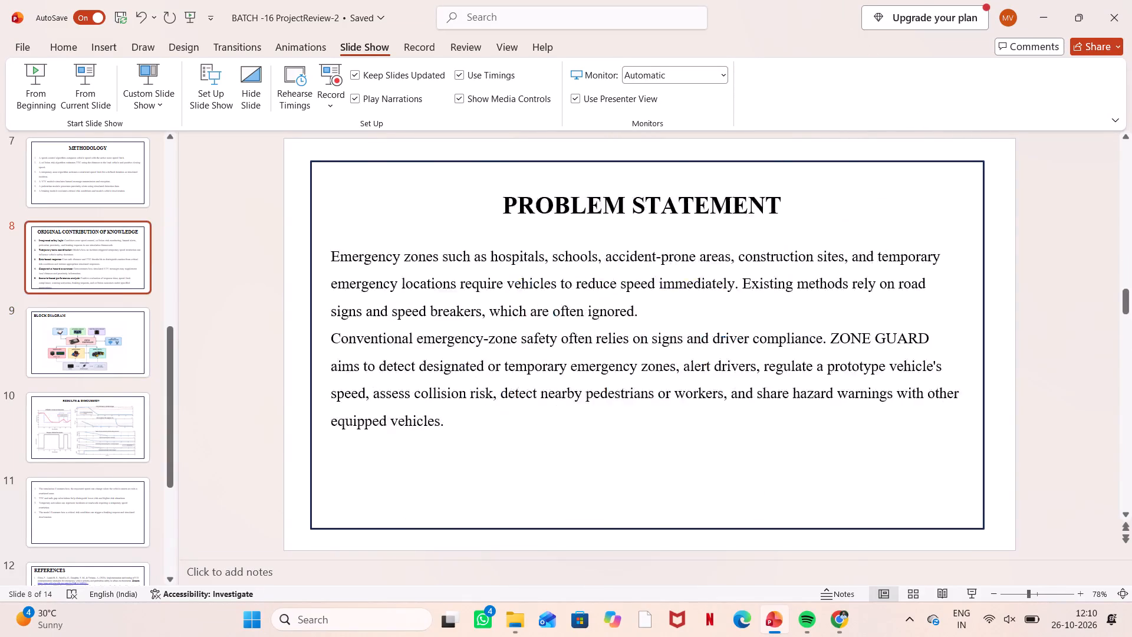
{"action": "scroll", "coordinate": [761, 178], "scroll_direction": "up", "scroll_amount": 5}
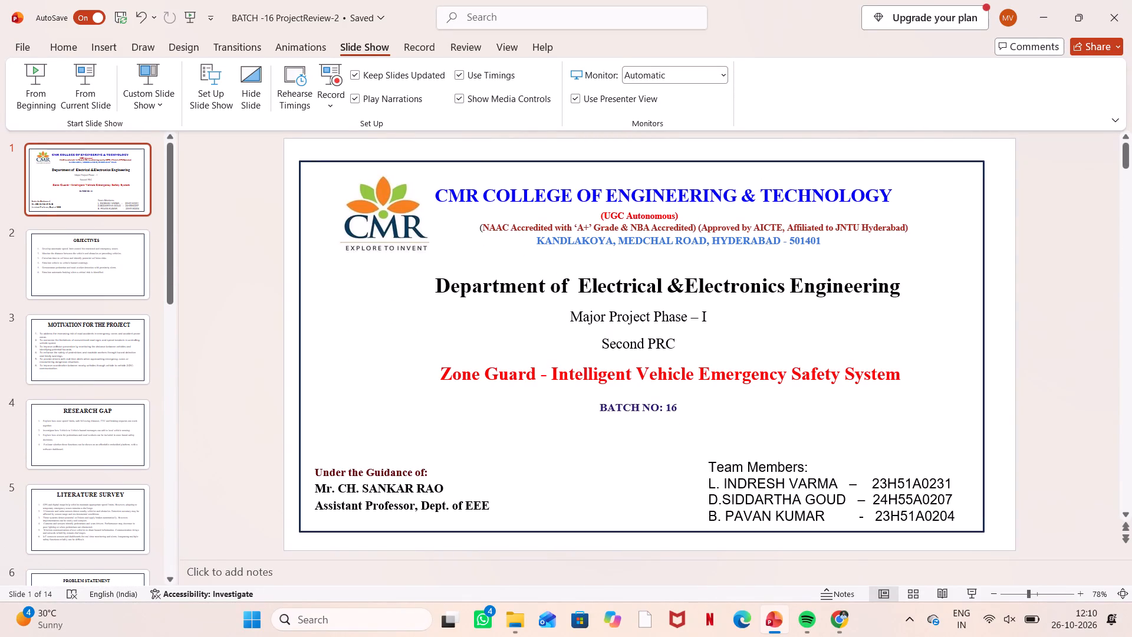
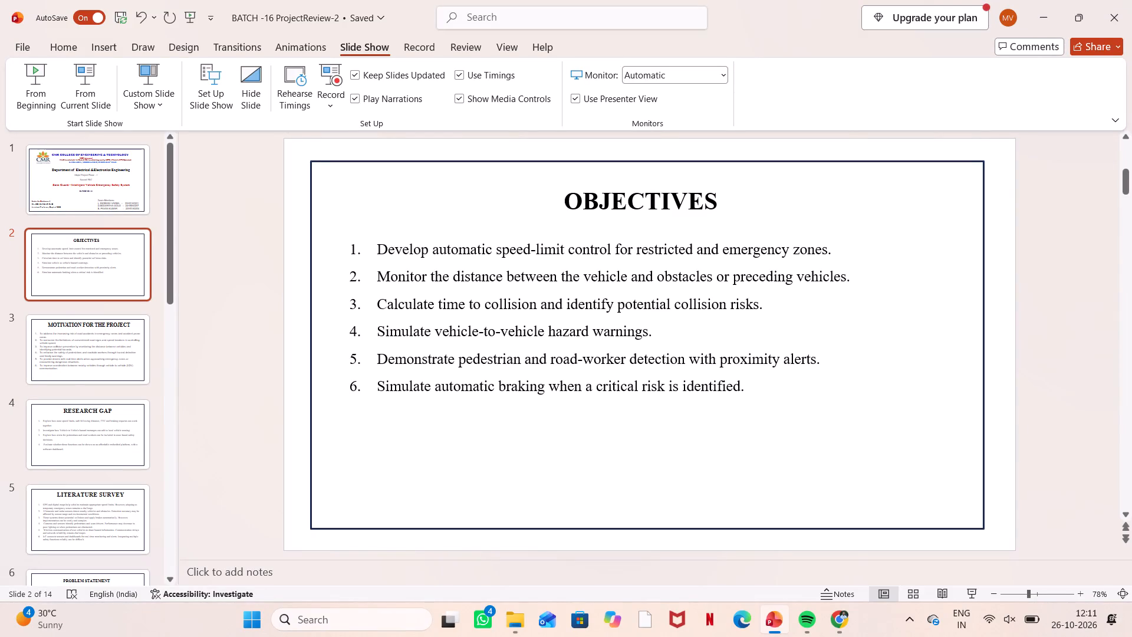
Delete the objective "Calculate time to collision and identify potential collision risks." from the numbered list on the OBJECTIVES slide.
{"action": "left_click_drag", "start_coordinate": [767, 308], "coordinate": [545, 315]}
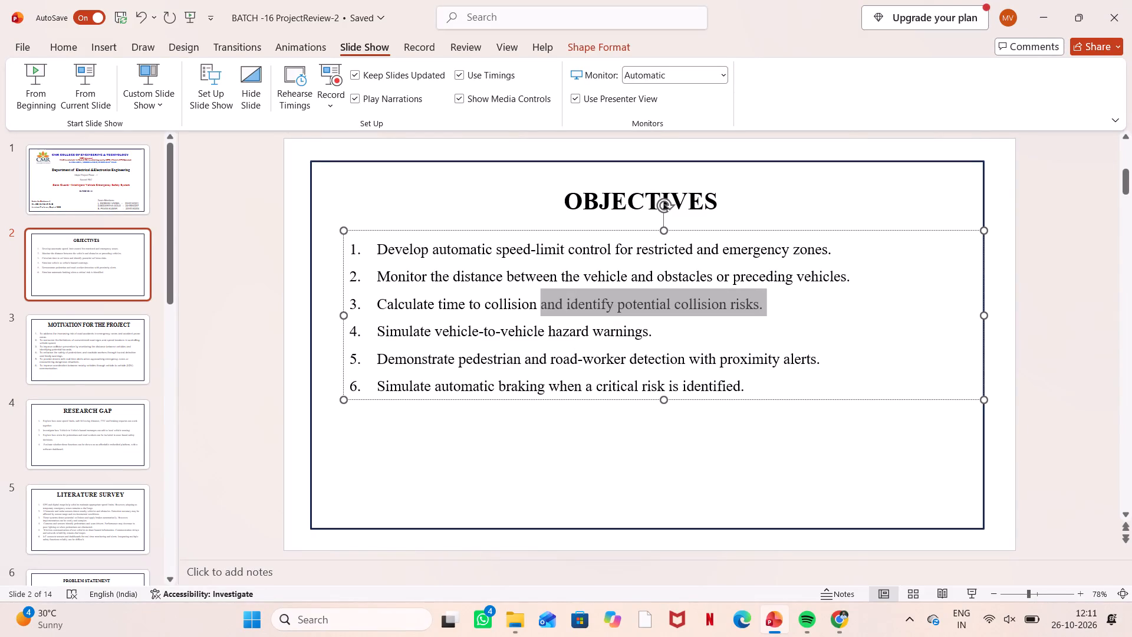
{"action": "left_click_drag", "start_coordinate": [545, 315], "coordinate": [366, 314]}
{"action": "key", "text": "BackSpace"}
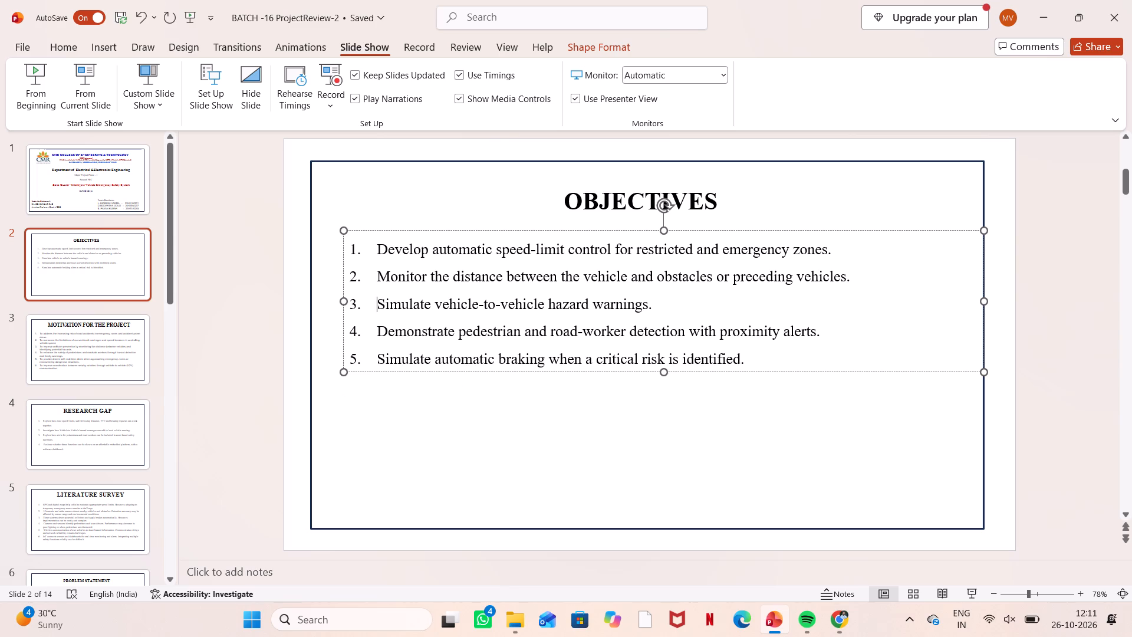
{"action": "left_click", "coordinate": [278, 391]}
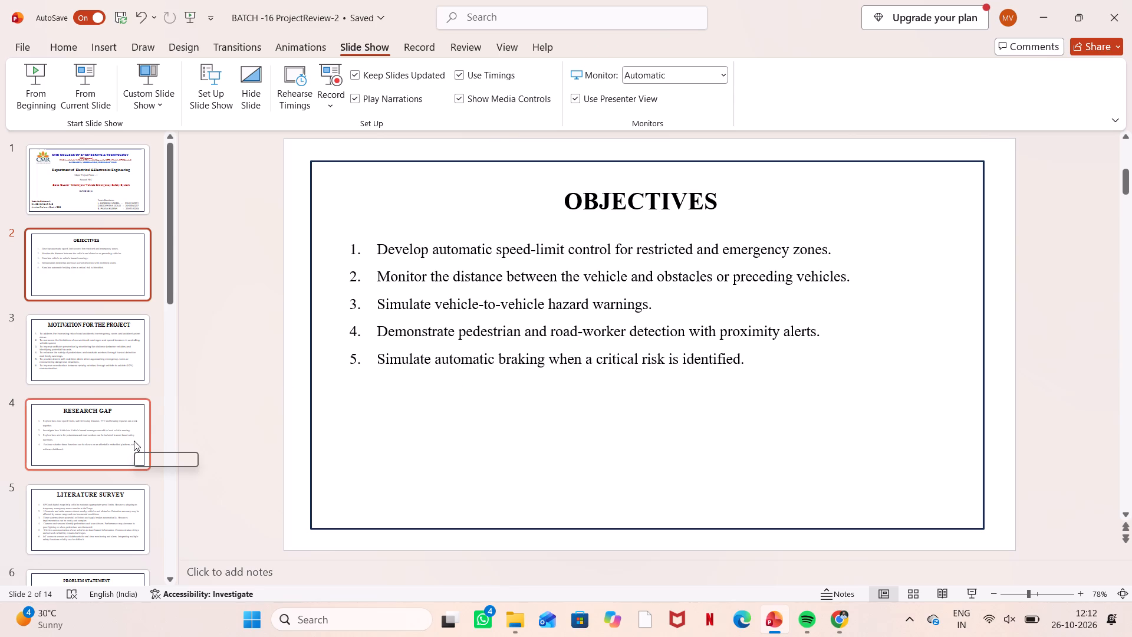
Check the BLOCK DIAGRAM slide, then review the OBJECTIVES, MOTIVATION FOR THE PROJECT and RESEARCH GAP slides.
{"action": "scroll", "coordinate": [134, 441], "scroll_direction": "down", "scroll_amount": 5}
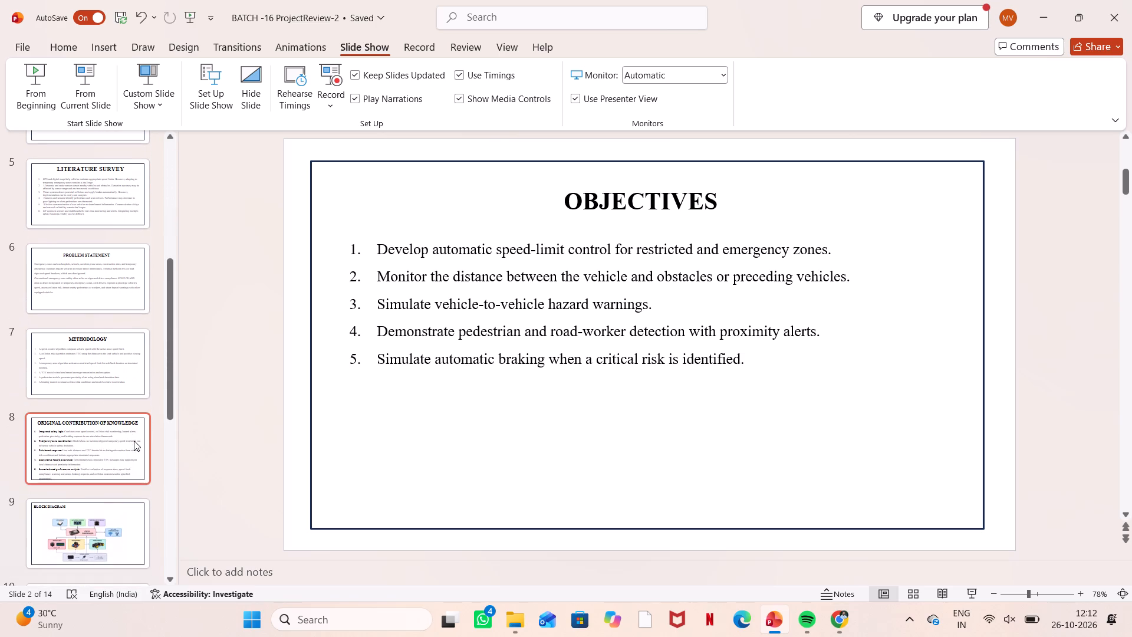
{"action": "left_click", "coordinate": [123, 511]}
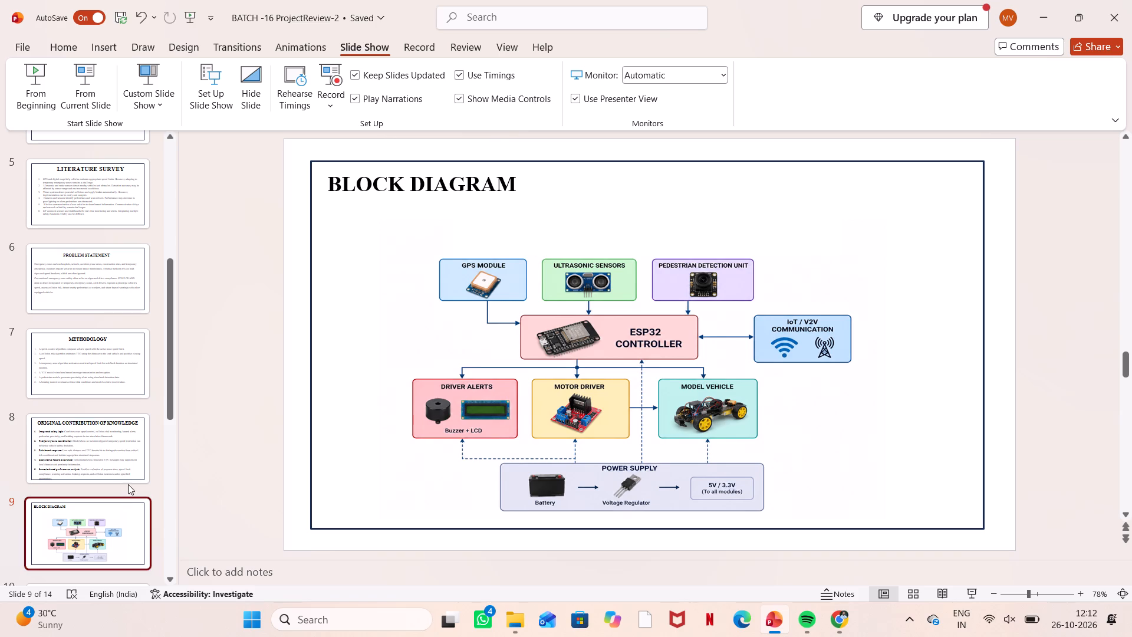
{"action": "scroll", "coordinate": [114, 153], "scroll_direction": "up", "scroll_amount": 2}
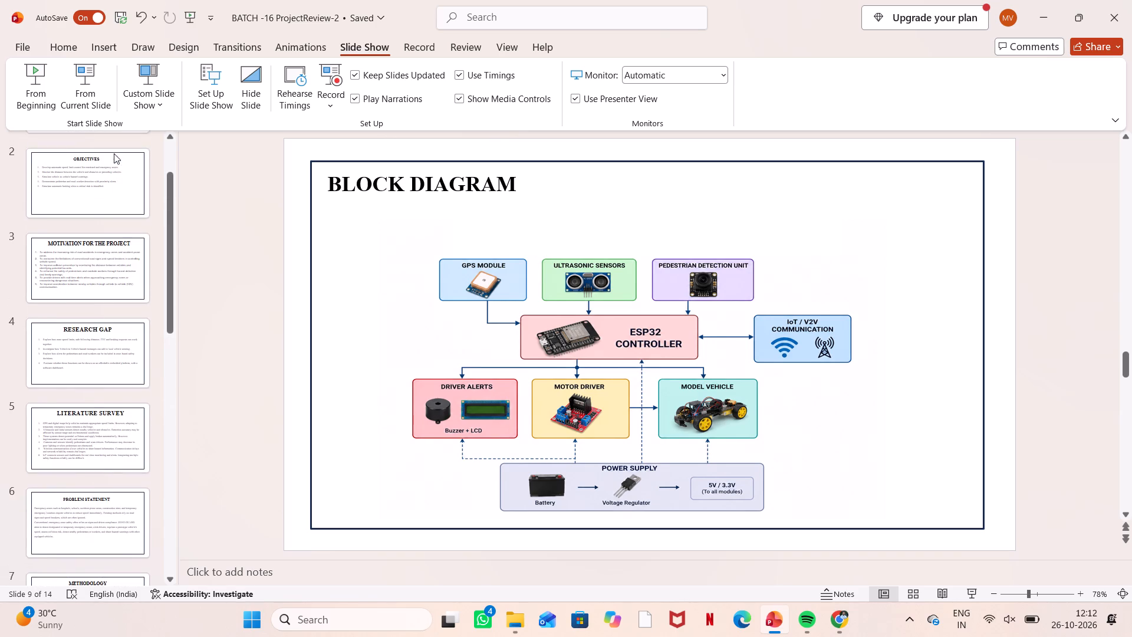
{"action": "scroll", "coordinate": [114, 153], "scroll_direction": "up", "scroll_amount": 1}
{"action": "left_click", "coordinate": [129, 265]}
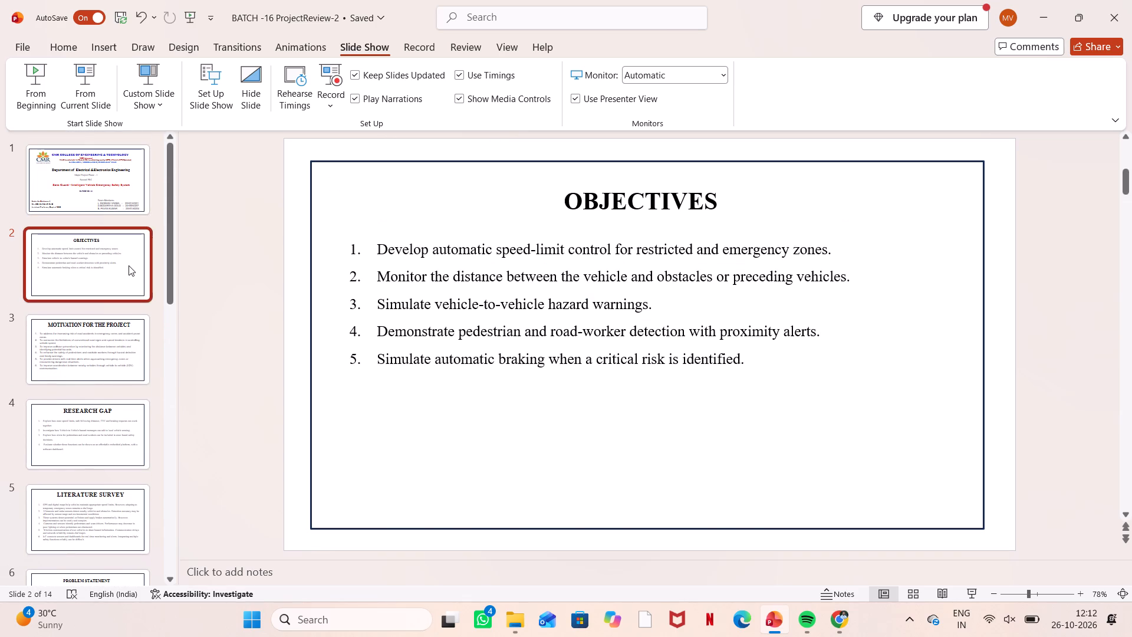
{"action": "left_click", "coordinate": [100, 381]}
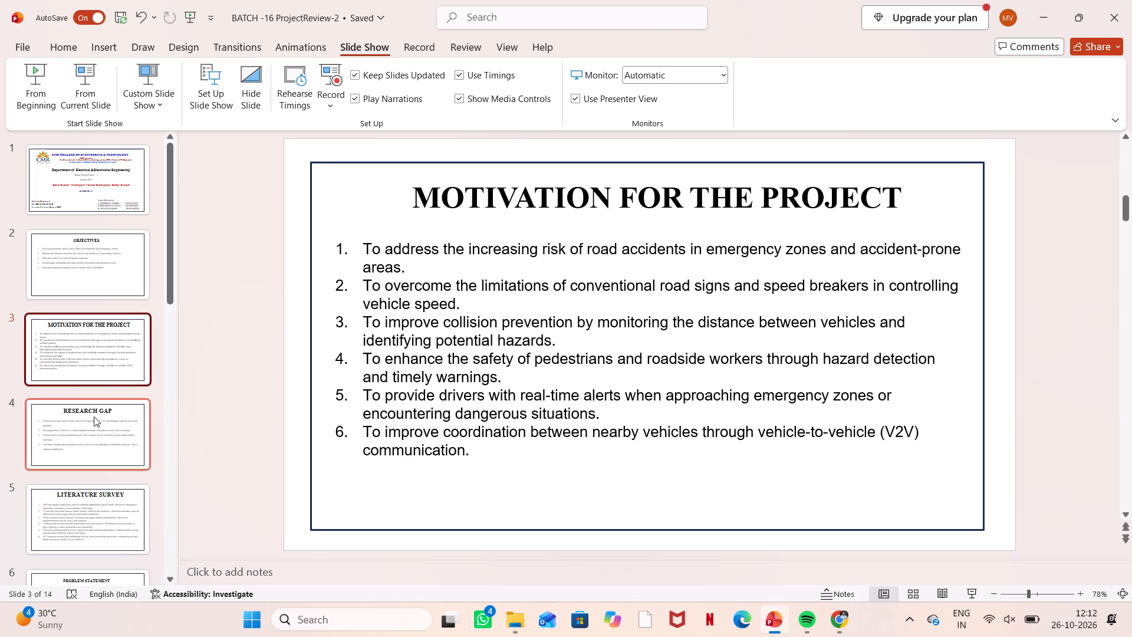
{"action": "left_click", "coordinate": [94, 418]}
{"action": "left_click", "coordinate": [84, 357]}
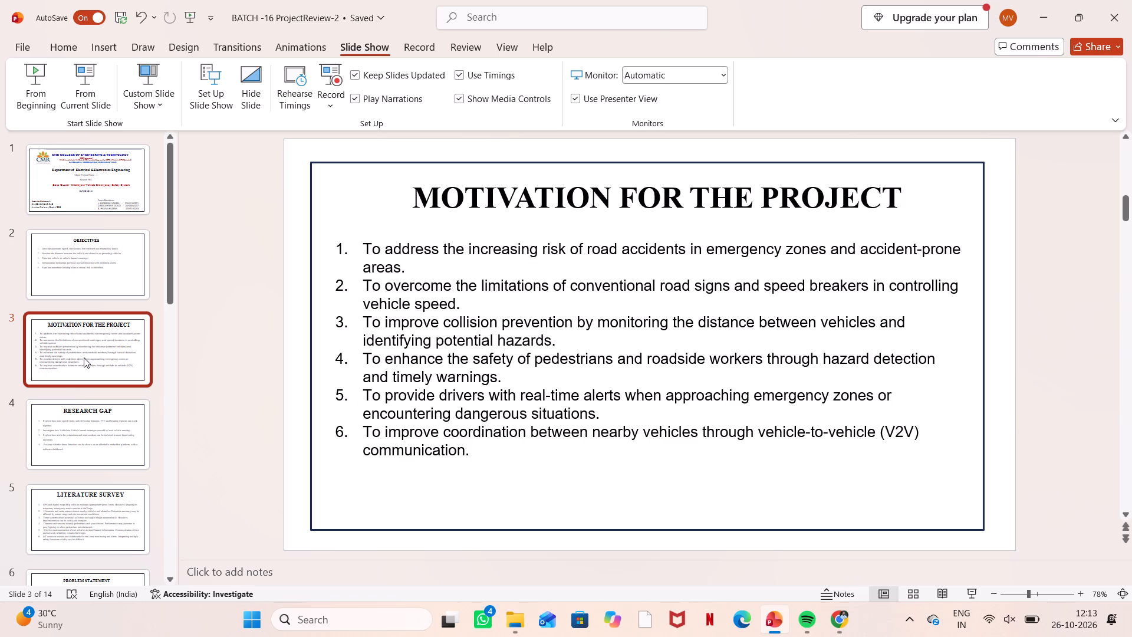
{"action": "left_click", "coordinate": [87, 421]}
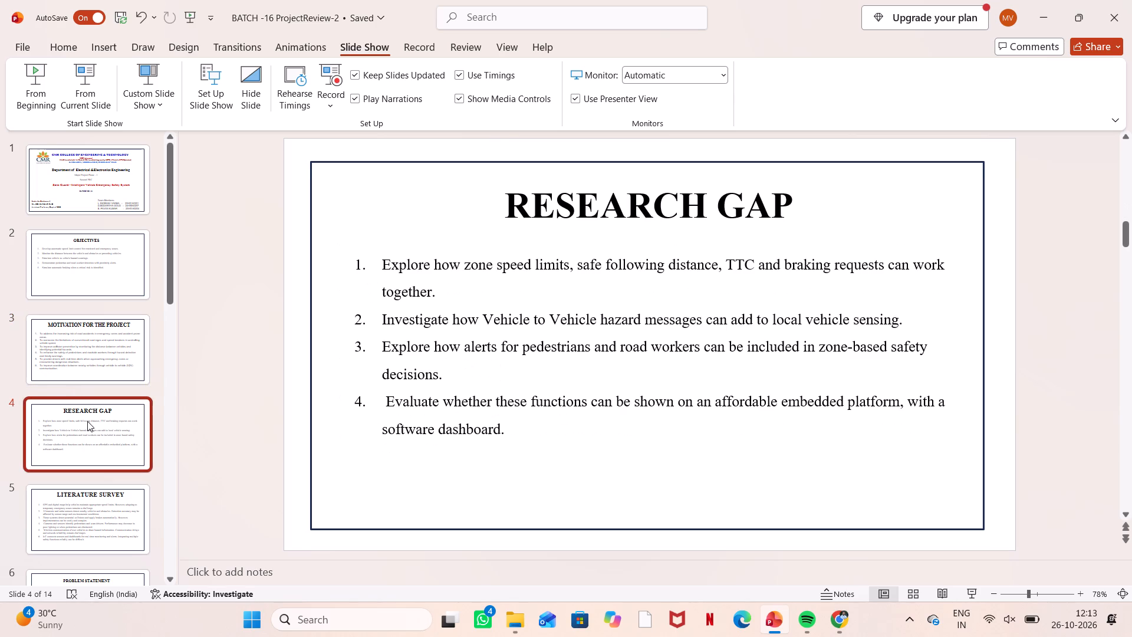
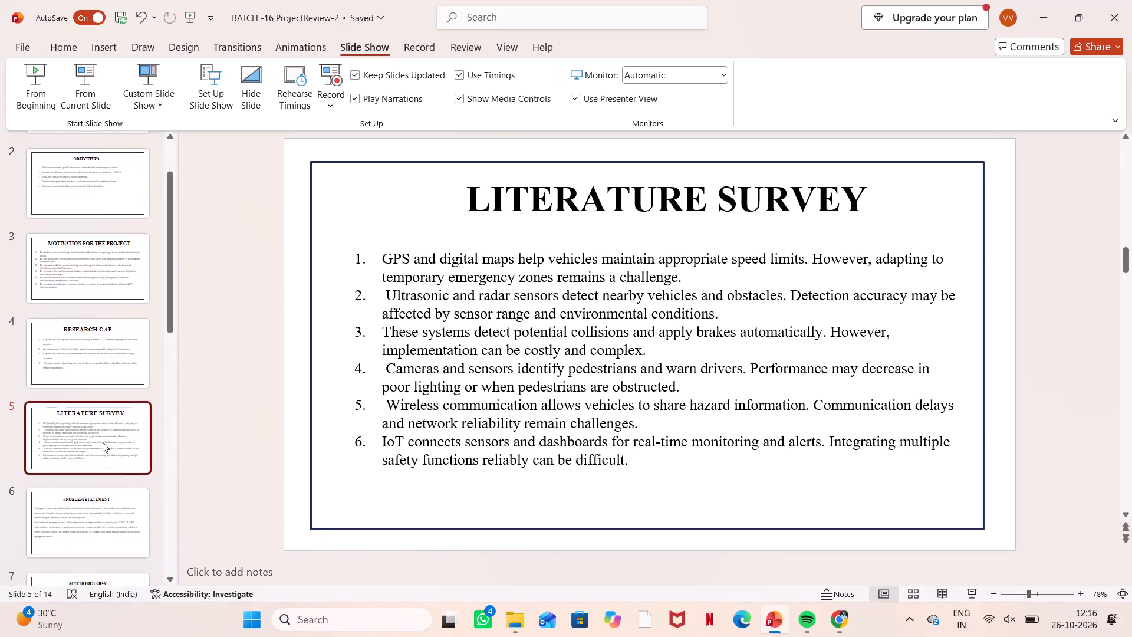
Review the LITERATURE SURVEY slide and read through the PROBLEM STATEMENT slide's text.
{"action": "left_click", "coordinate": [103, 442]}
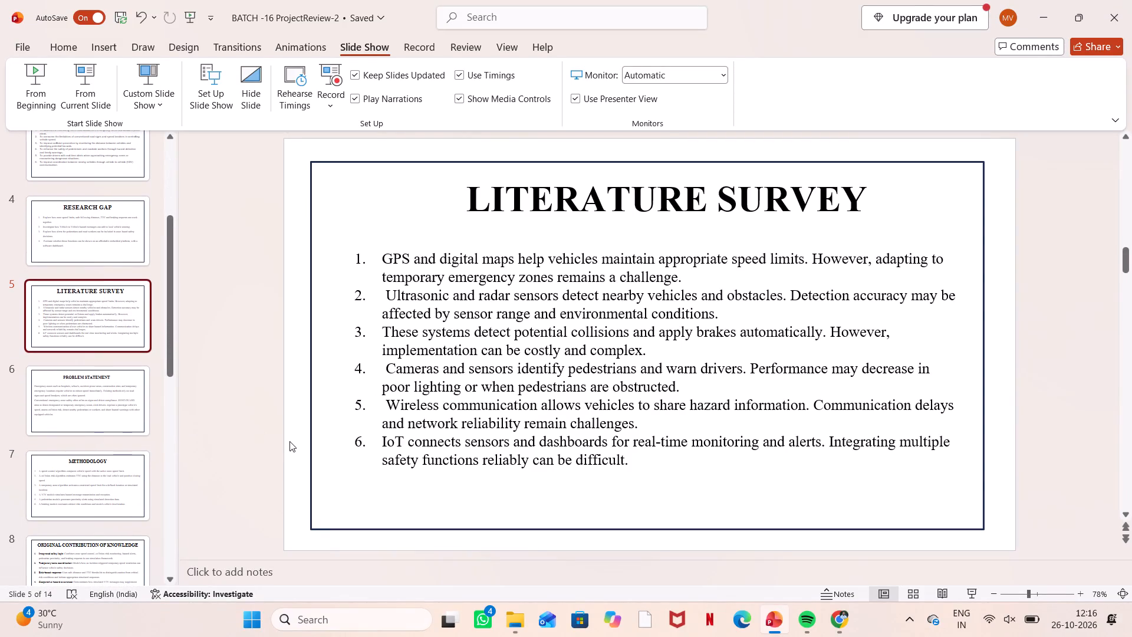
{"action": "key", "text": "Right"}
{"action": "left_click", "coordinate": [241, 416]}
{"action": "left_click", "coordinate": [248, 425]}
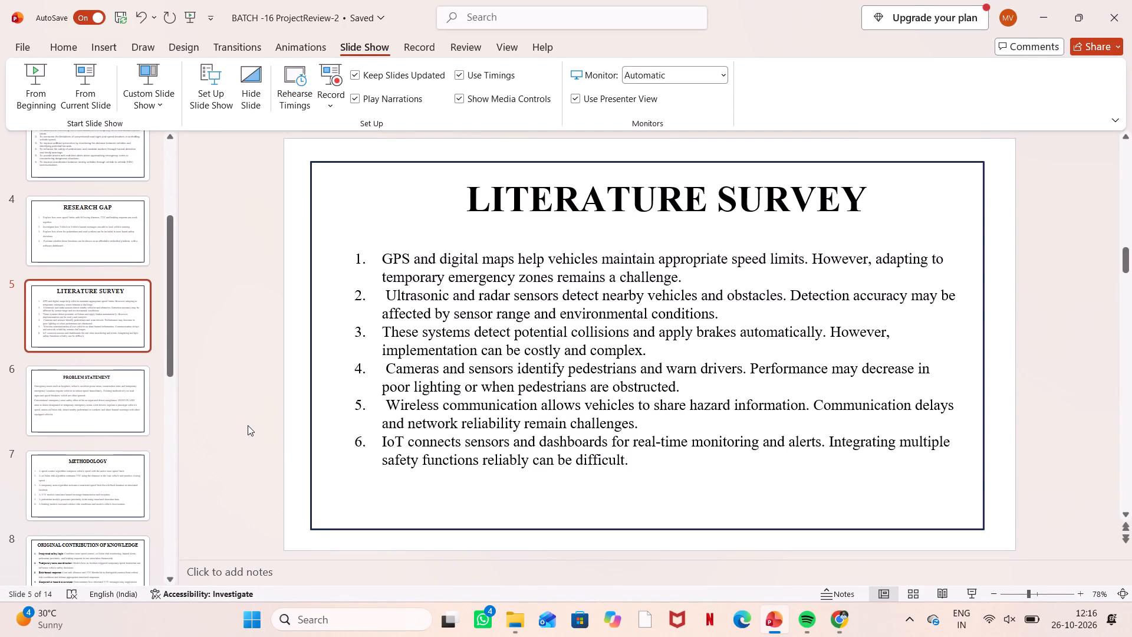
{"action": "left_click_drag", "start_coordinate": [238, 395], "coordinate": [131, 392]}
{"action": "left_click", "coordinate": [131, 392]}
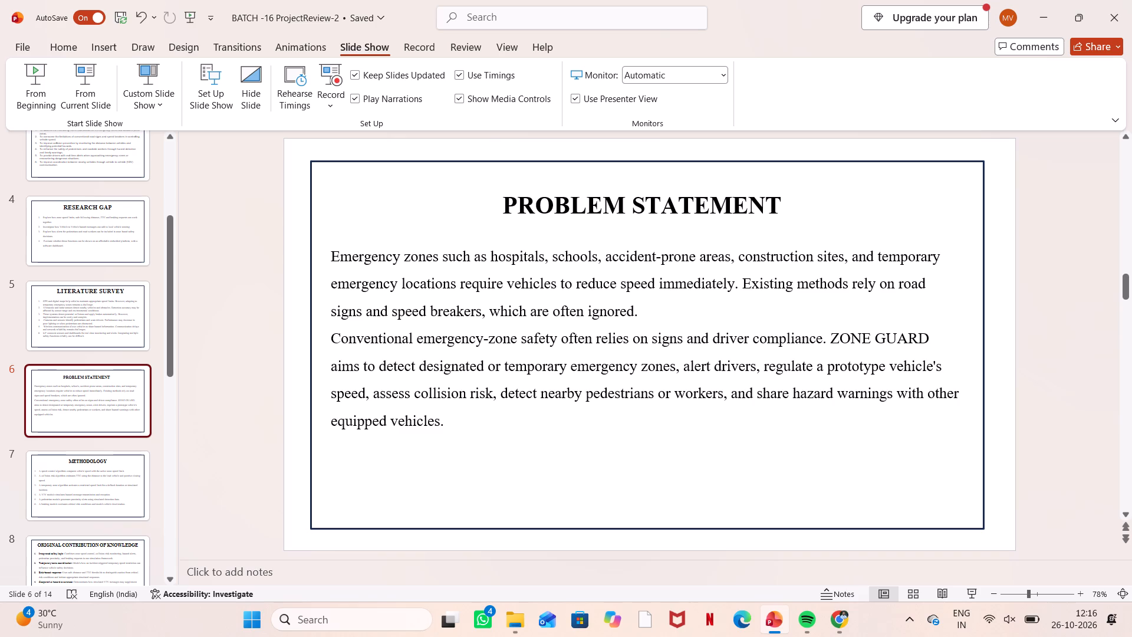
{"action": "double_click", "coordinate": [403, 362]}
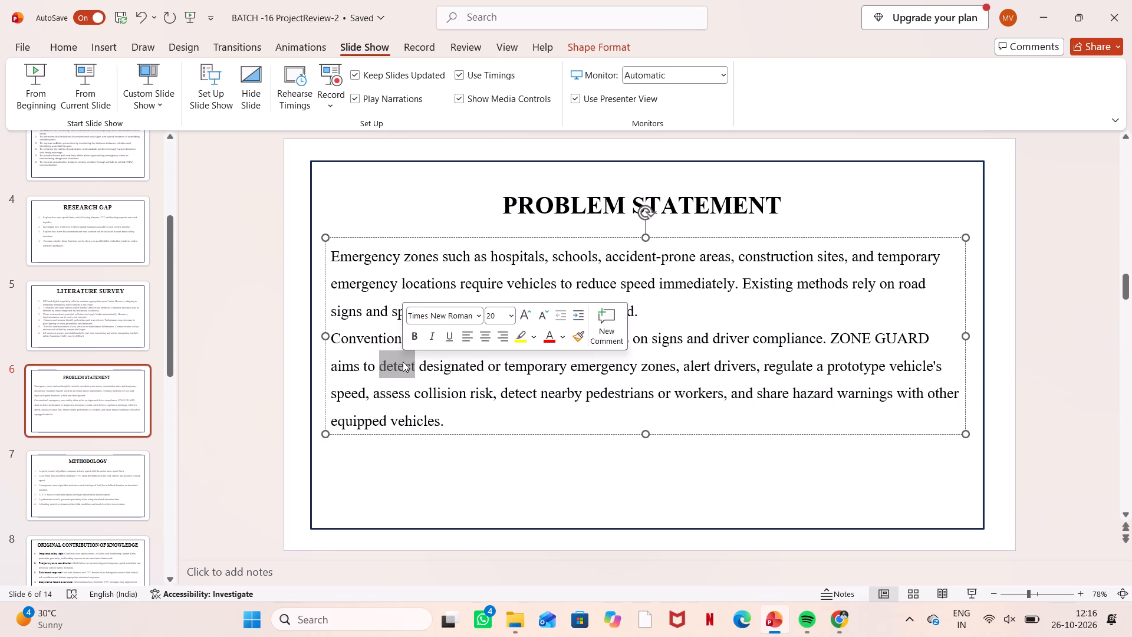
{"action": "left_click", "coordinate": [437, 490]}
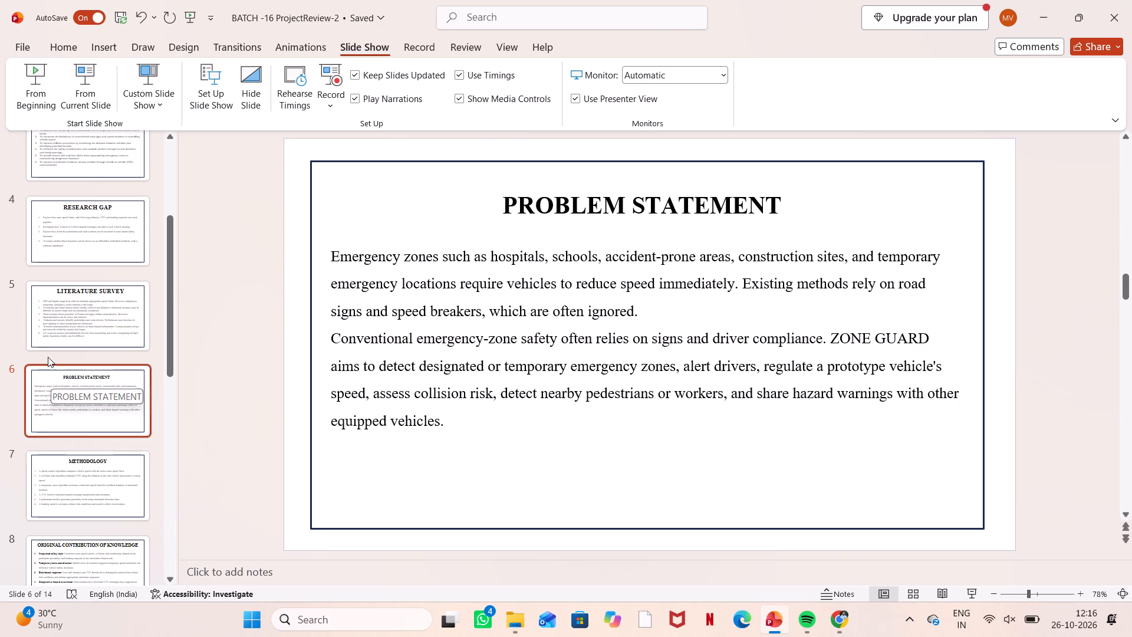
Recheck the LITERATURE SURVEY slide, examine the BLOCK DIAGRAM slide, and return to the LITERATURE SURVEY slide.
{"action": "left_click", "coordinate": [77, 307]}
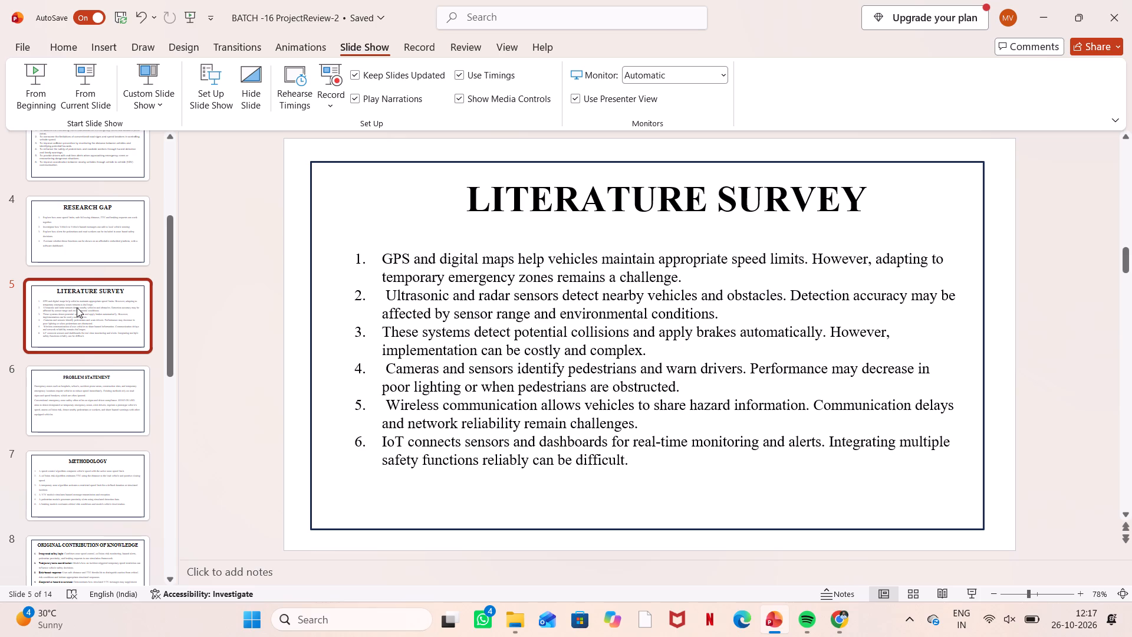
{"action": "scroll", "coordinate": [50, 344], "scroll_direction": "down", "scroll_amount": 2}
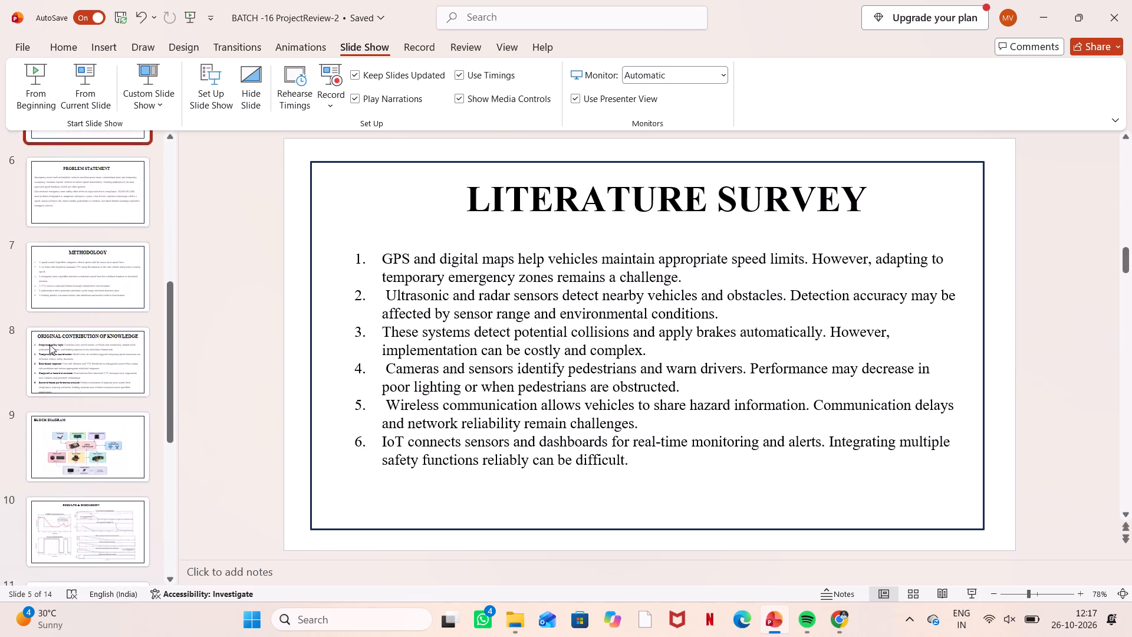
{"action": "scroll", "coordinate": [50, 344], "scroll_direction": "down", "scroll_amount": 1}
{"action": "left_click", "coordinate": [50, 344]}
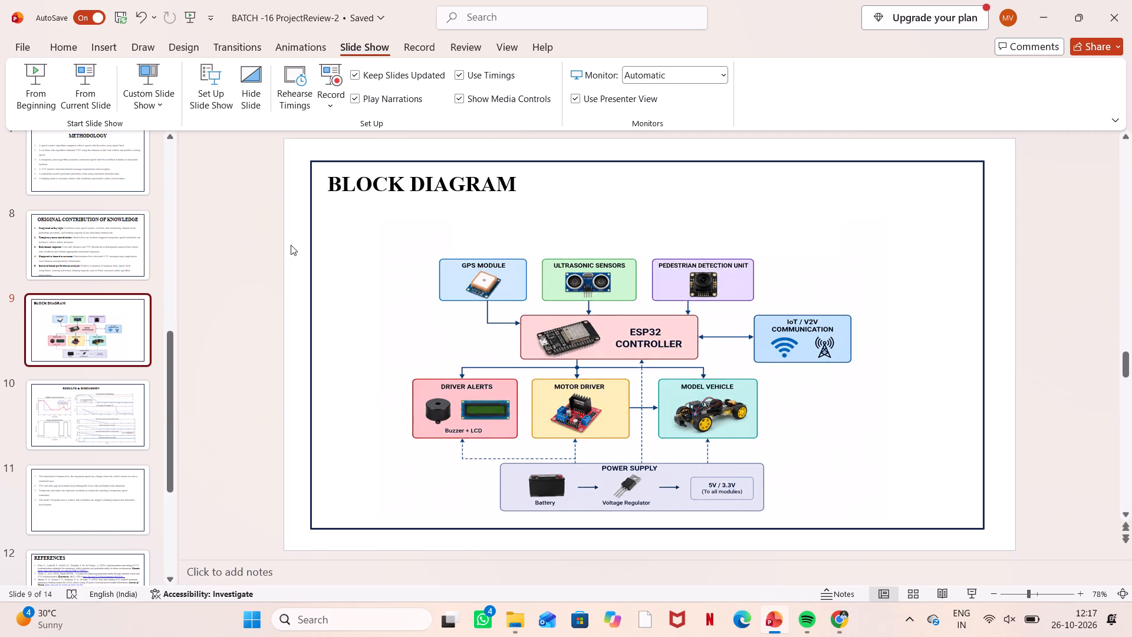
{"action": "scroll", "coordinate": [94, 222], "scroll_direction": "up", "scroll_amount": 1}
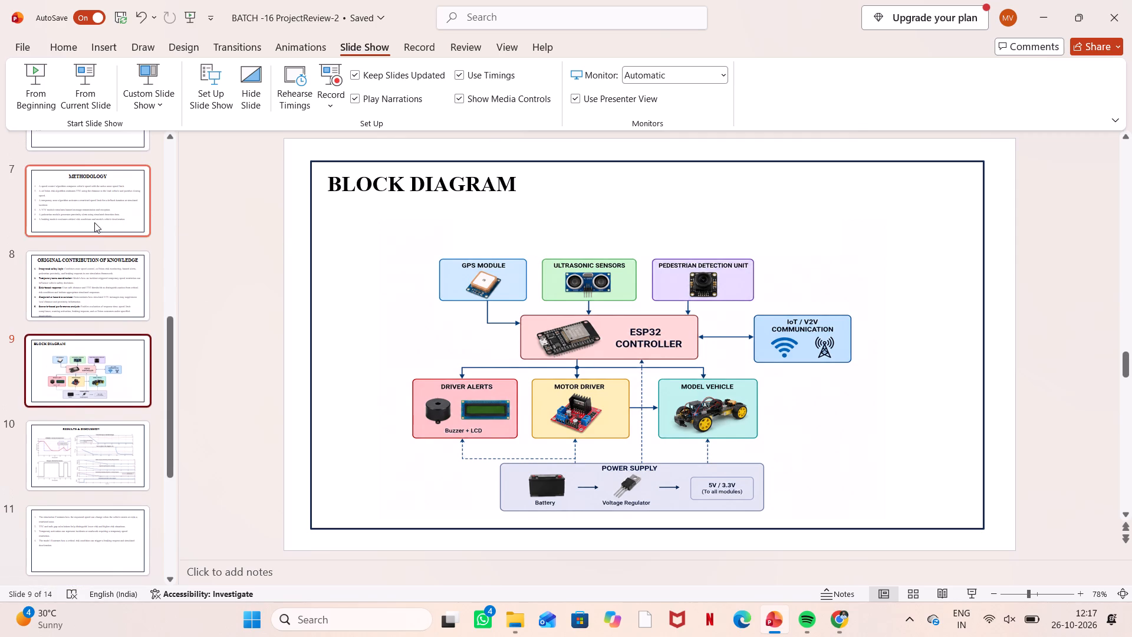
{"action": "scroll", "coordinate": [94, 222], "scroll_direction": "up", "scroll_amount": 2}
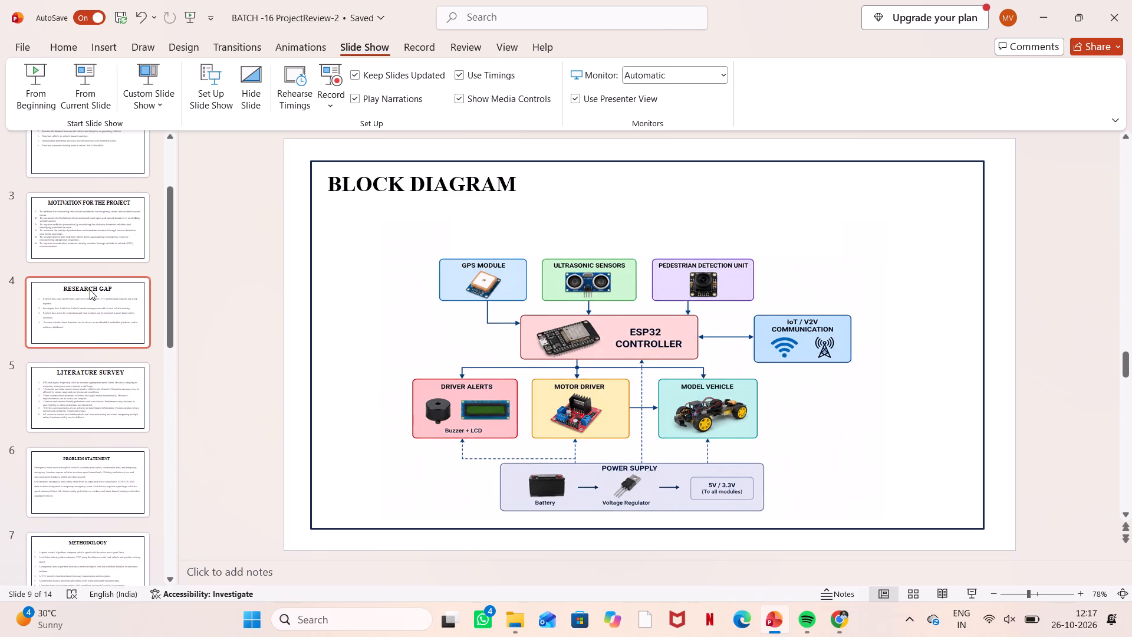
{"action": "left_click", "coordinate": [93, 391]}
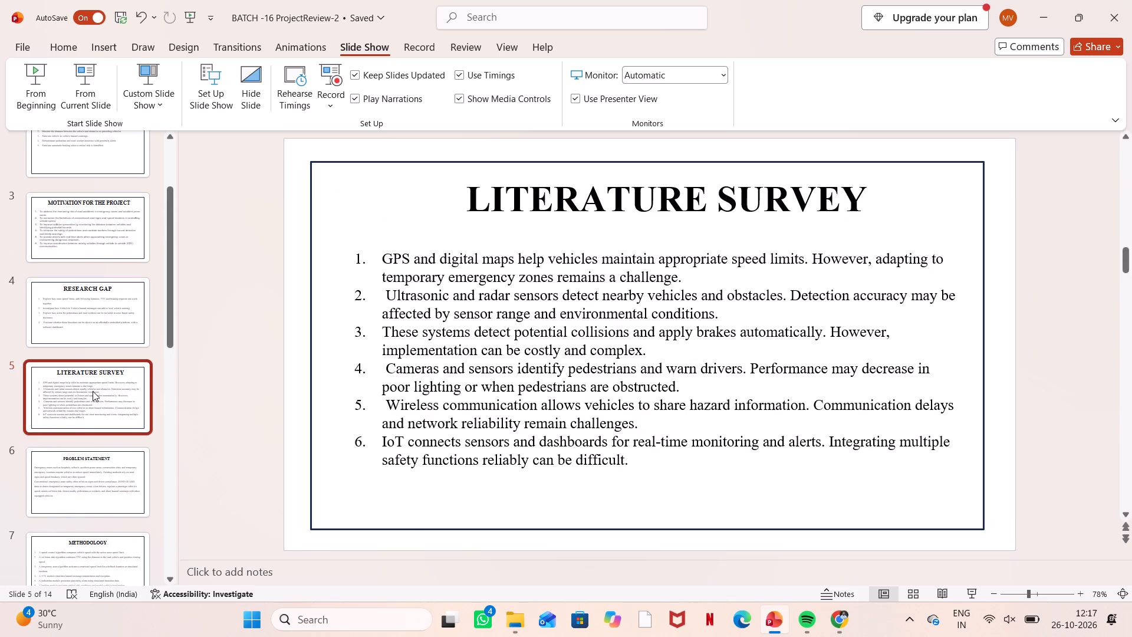
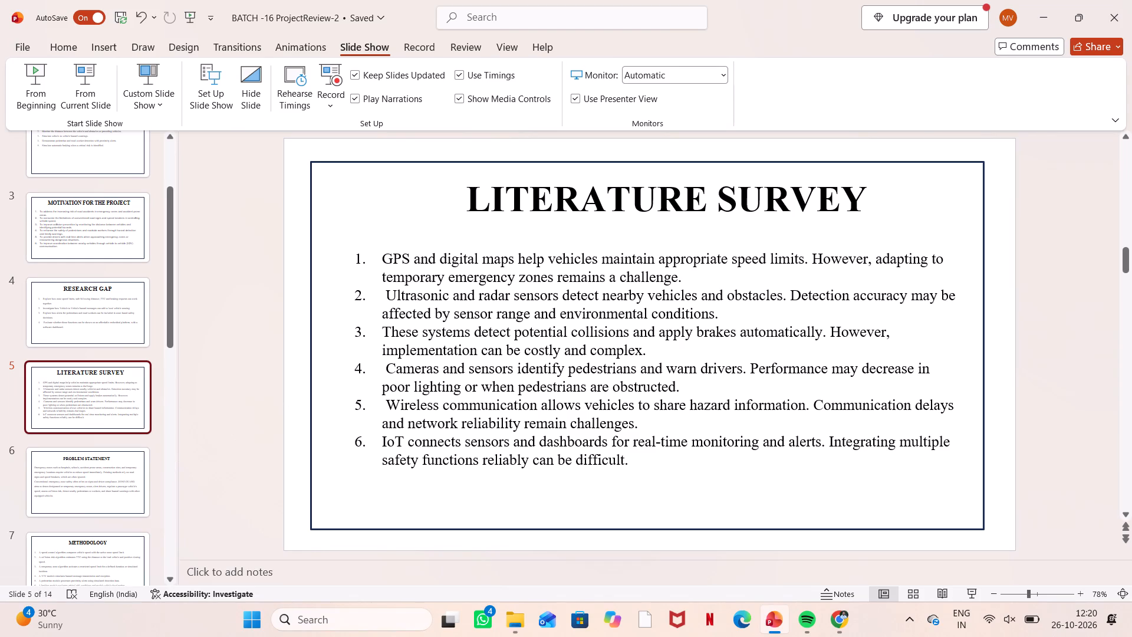
{"action": "left_click_drag", "start_coordinate": [658, 461], "coordinate": [356, 233]}
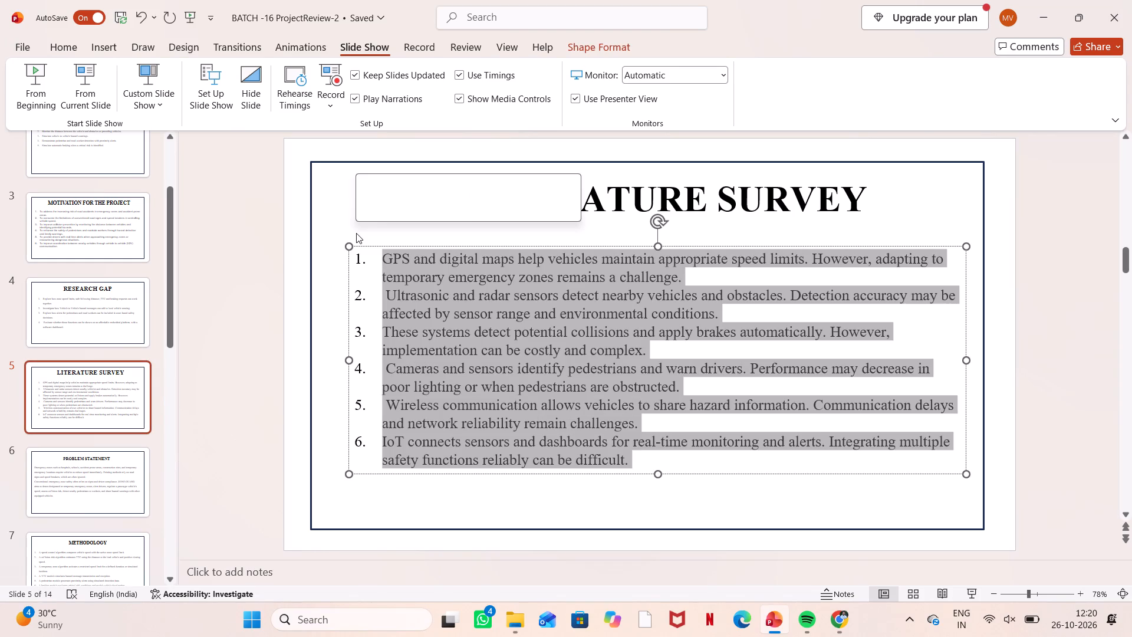
{"action": "key", "text": "ctrl+c"}
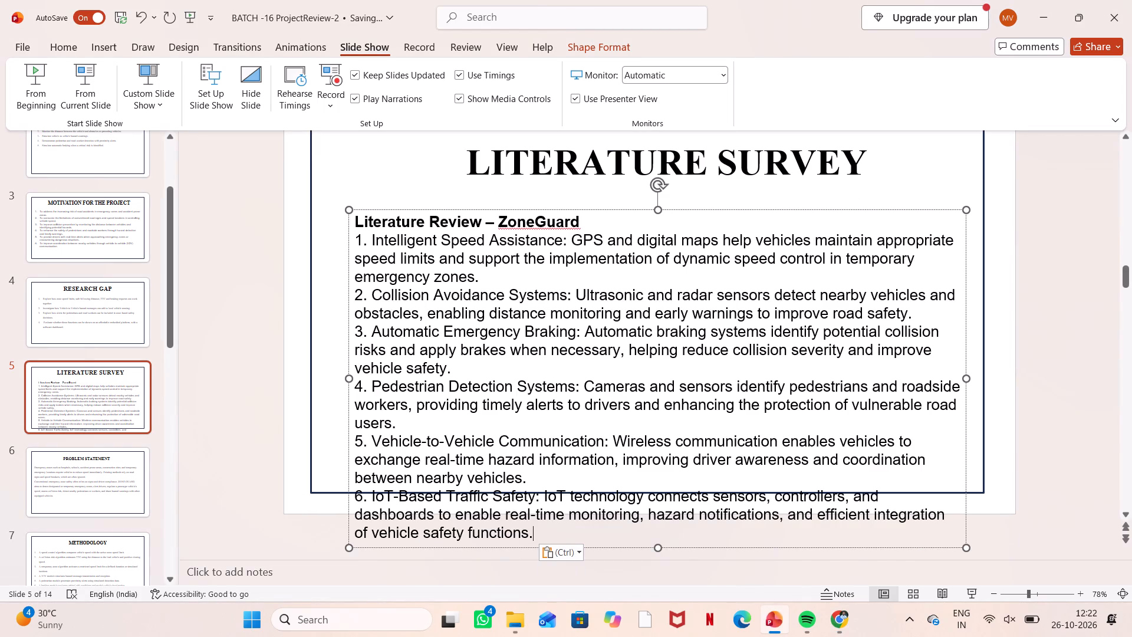
Delete the topic labels that precede the sentences in points 6, 5 and 4, including their colons.
{"action": "left_click_drag", "start_coordinate": [538, 492], "coordinate": [477, 494]}
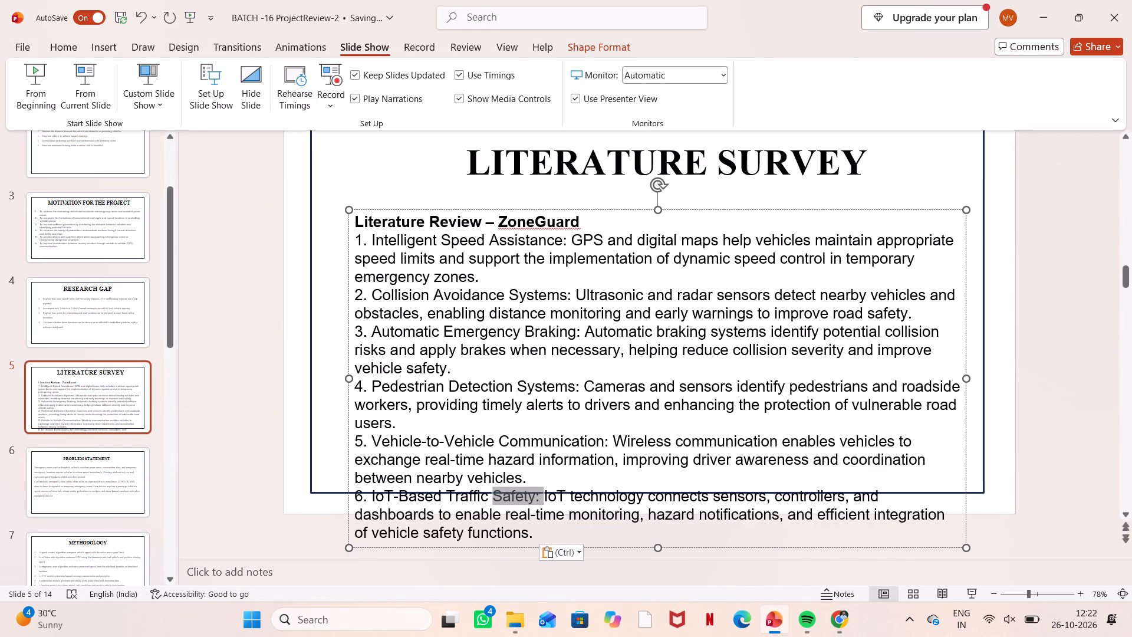
{"action": "left_click_drag", "start_coordinate": [477, 494], "coordinate": [406, 495]}
{"action": "key", "text": "BackSpace"}
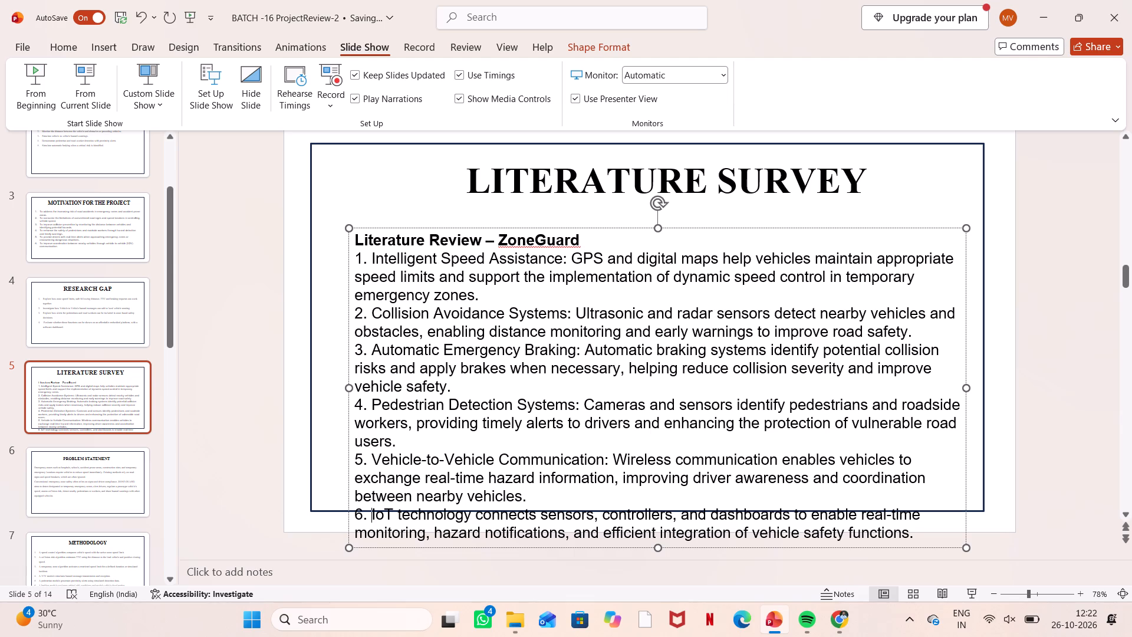
{"action": "left_click_drag", "start_coordinate": [608, 460], "coordinate": [389, 458]}
{"action": "key", "text": "BackSpace"}
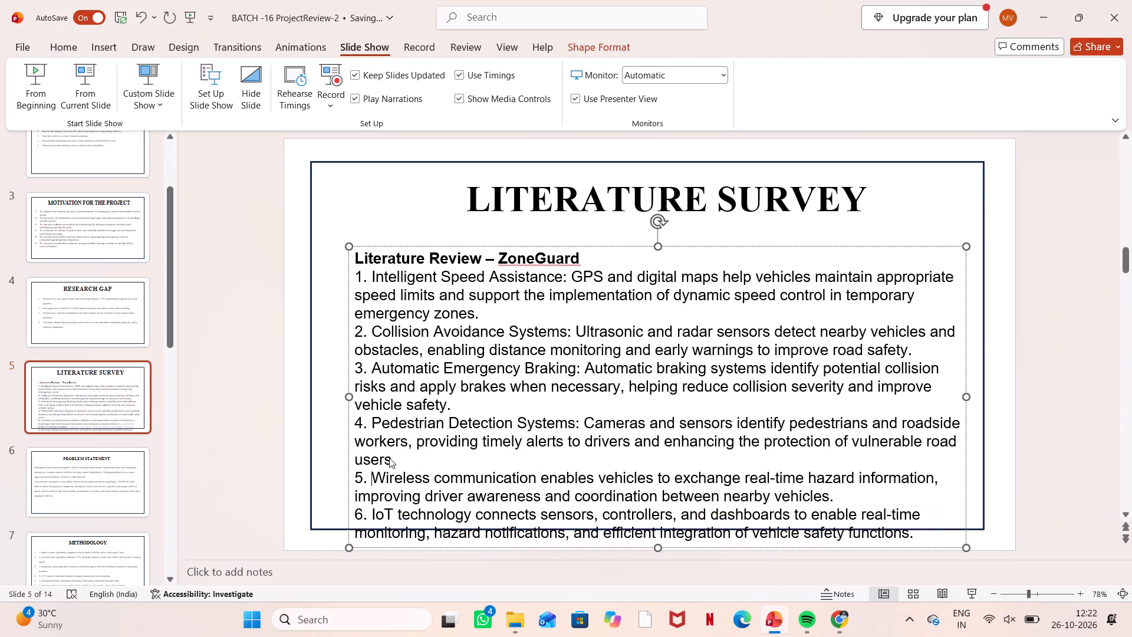
{"action": "left_click_drag", "start_coordinate": [582, 425], "coordinate": [435, 424]}
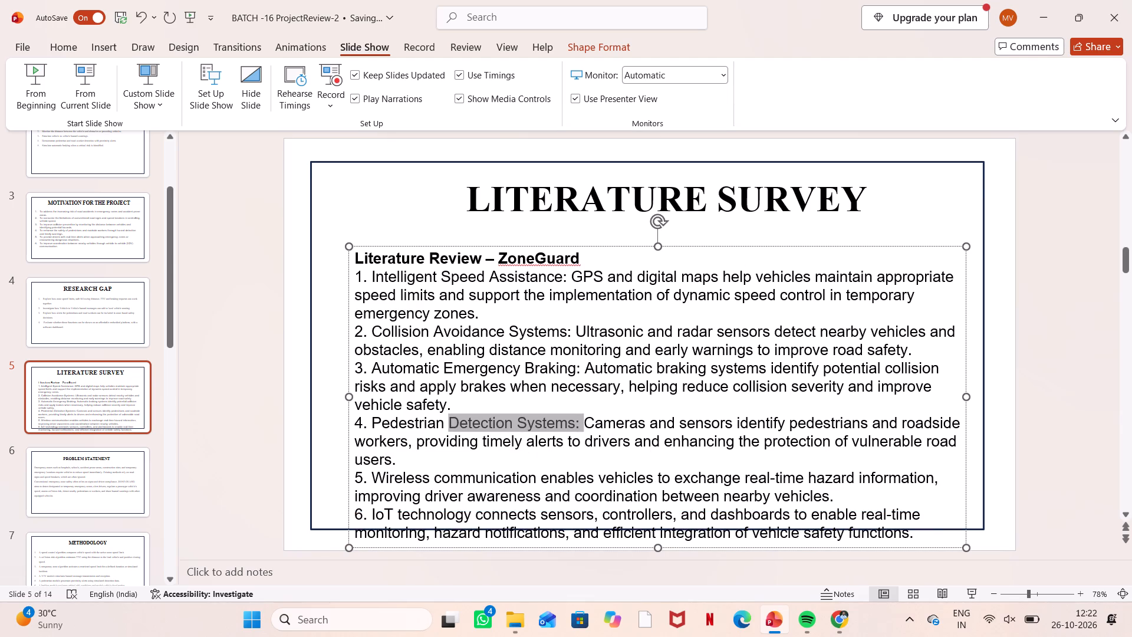
{"action": "left_click_drag", "start_coordinate": [435, 424], "coordinate": [379, 415]}
{"action": "key", "text": "BackSpace"}
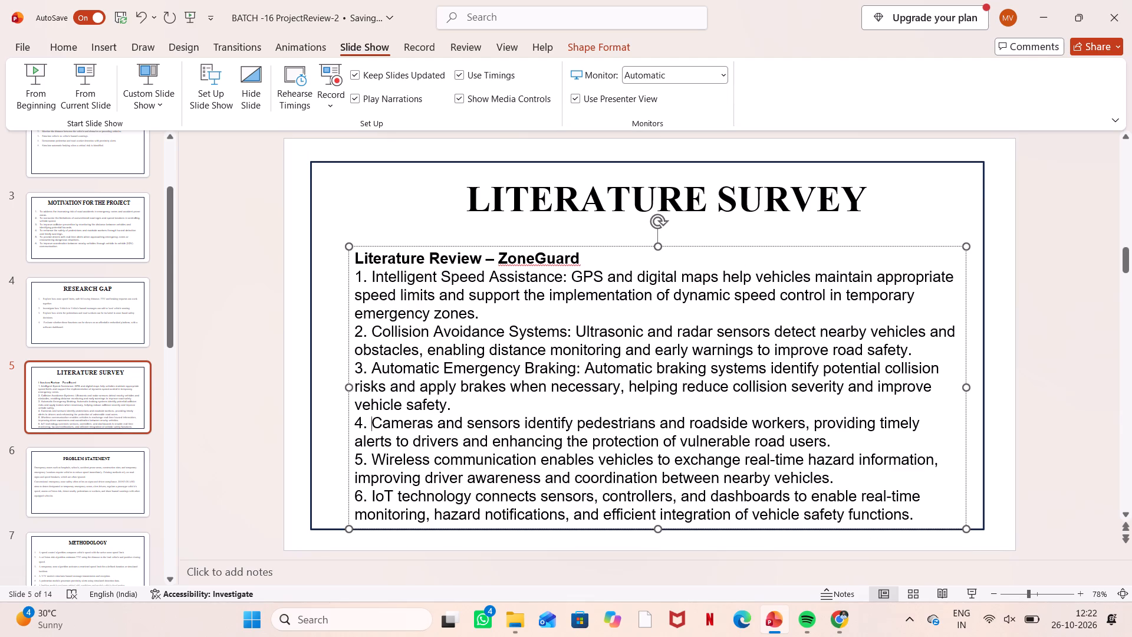
Delete the topic labels "Automatic Emergency Braking:", "Collision Avoidance Systems:" and "Intelligent Speed Assistance" from points 3, 2 and 1.
{"action": "left_click_drag", "start_coordinate": [581, 367], "coordinate": [407, 367]}
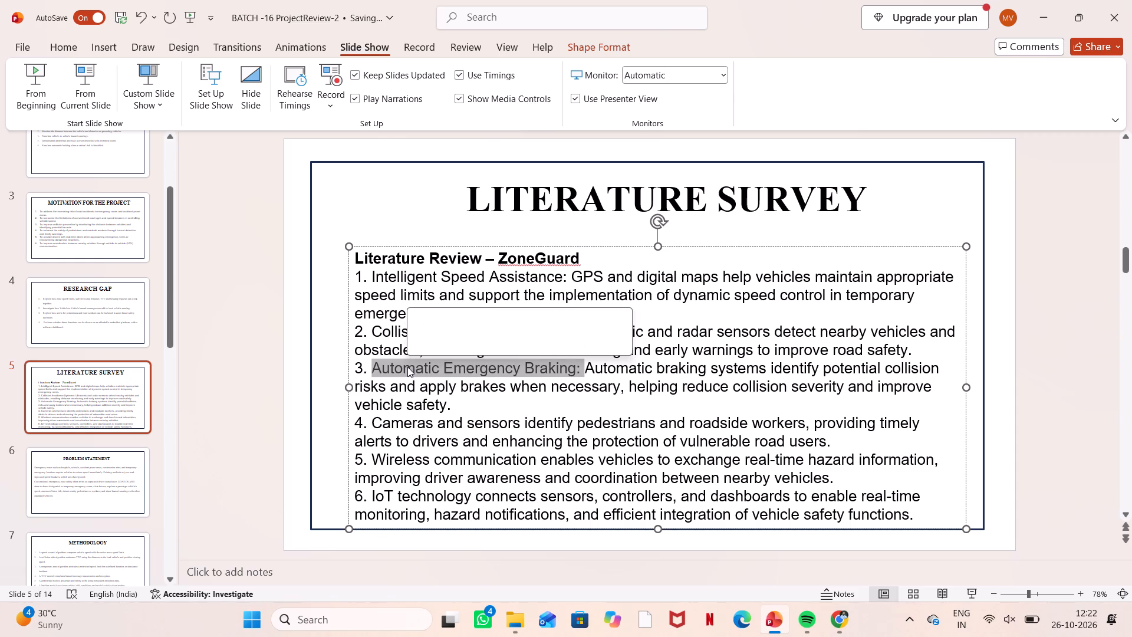
{"action": "key", "text": "BackSpace"}
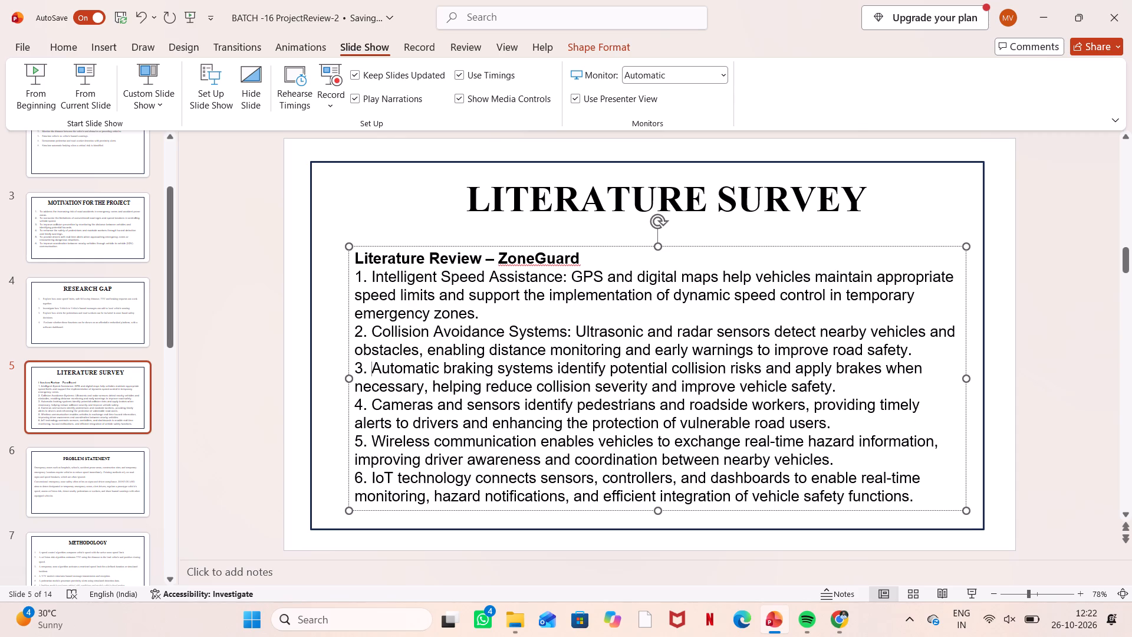
{"action": "left_click_drag", "start_coordinate": [573, 332], "coordinate": [401, 330]}
{"action": "key", "text": "BackSpace"}
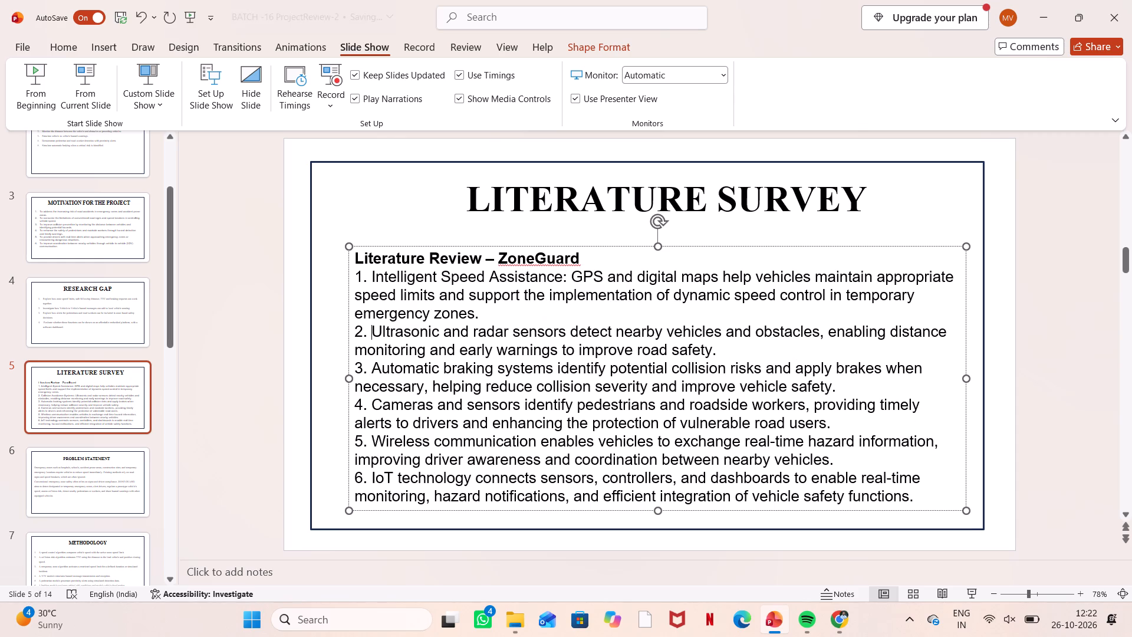
{"action": "left_click_drag", "start_coordinate": [564, 278], "coordinate": [431, 277]}
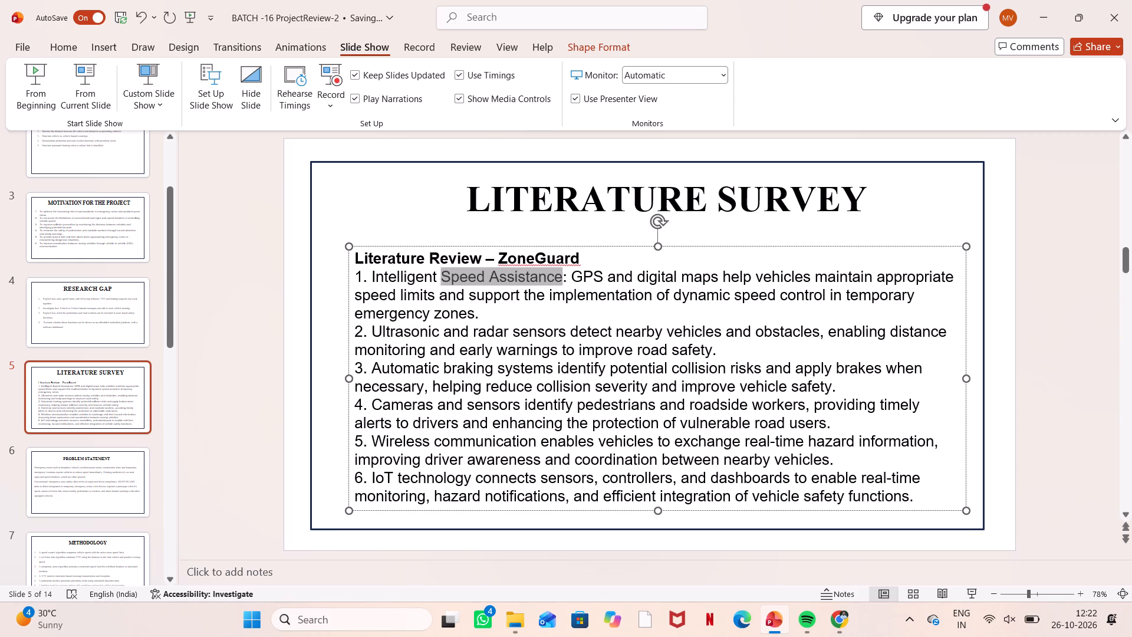
{"action": "left_click_drag", "start_coordinate": [431, 277], "coordinate": [397, 276]}
{"action": "key", "text": "BackSpace"}
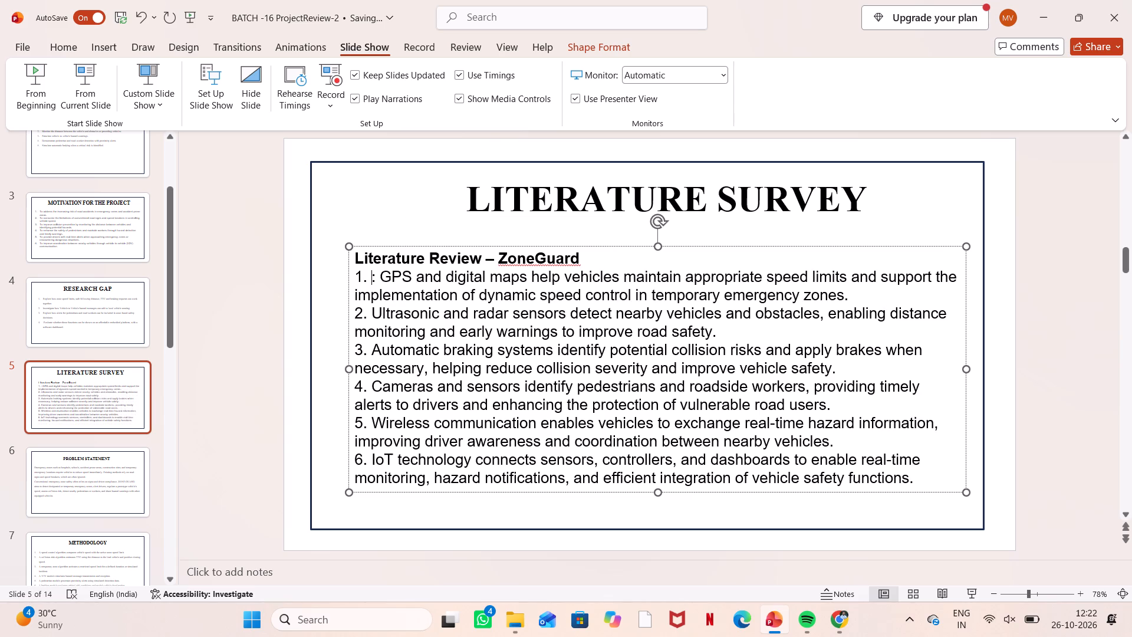
Delete the heading line "Literature Review – ZoneGuard" above the first point.
{"action": "left_click_drag", "start_coordinate": [583, 258], "coordinate": [364, 261]}
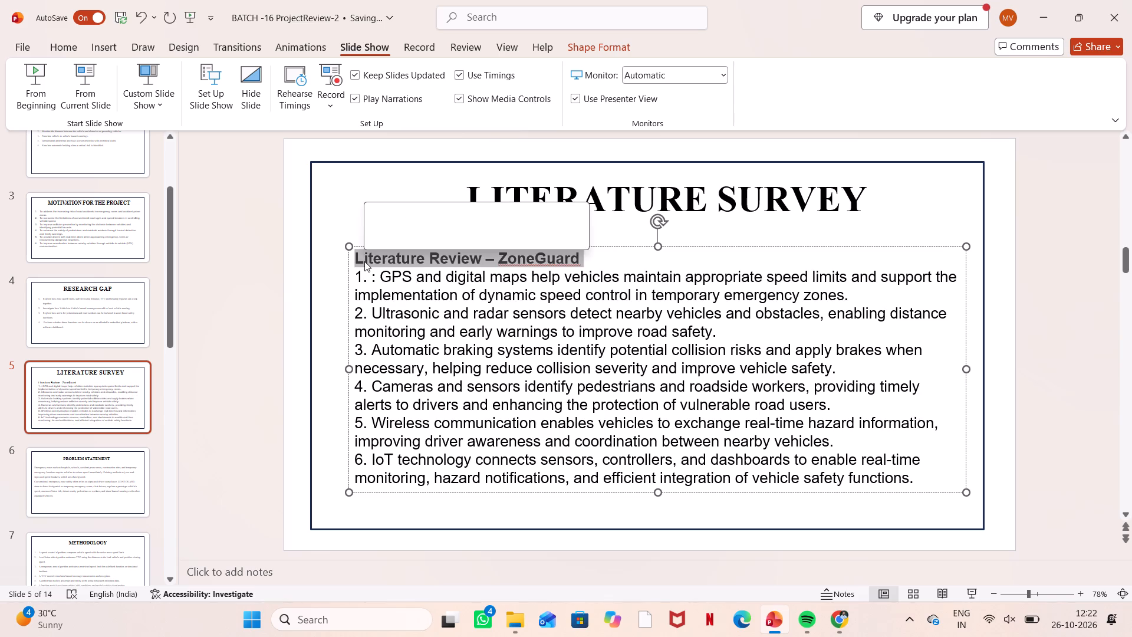
{"action": "key", "text": "BackSpace"}
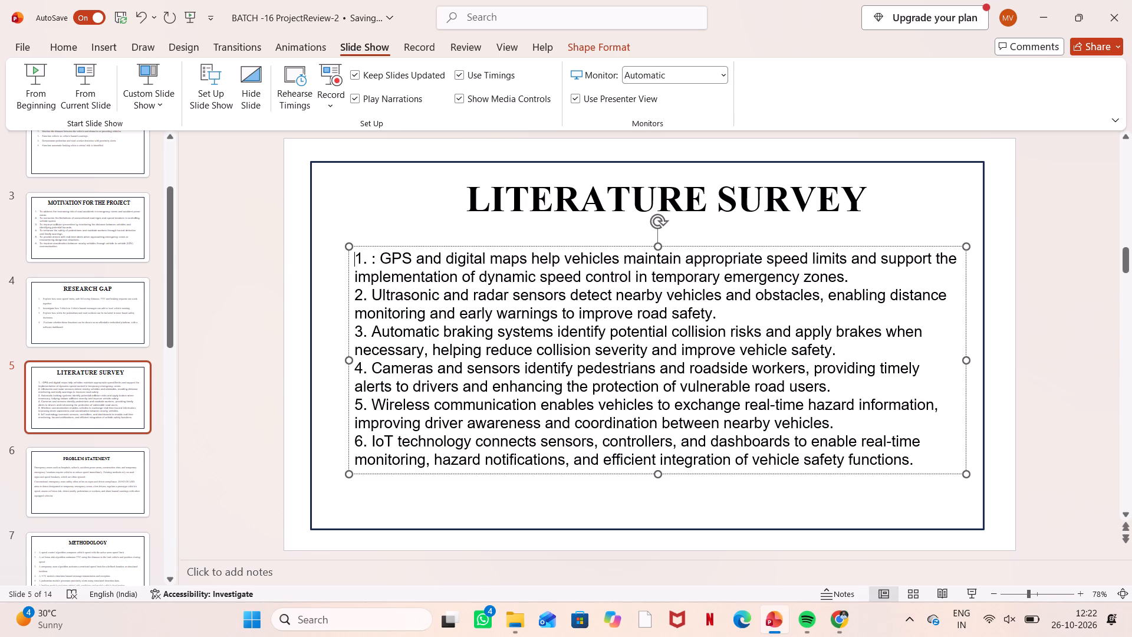
Set the font of all six literature survey points to Times New Roman.
{"action": "left_click", "coordinate": [558, 444]}
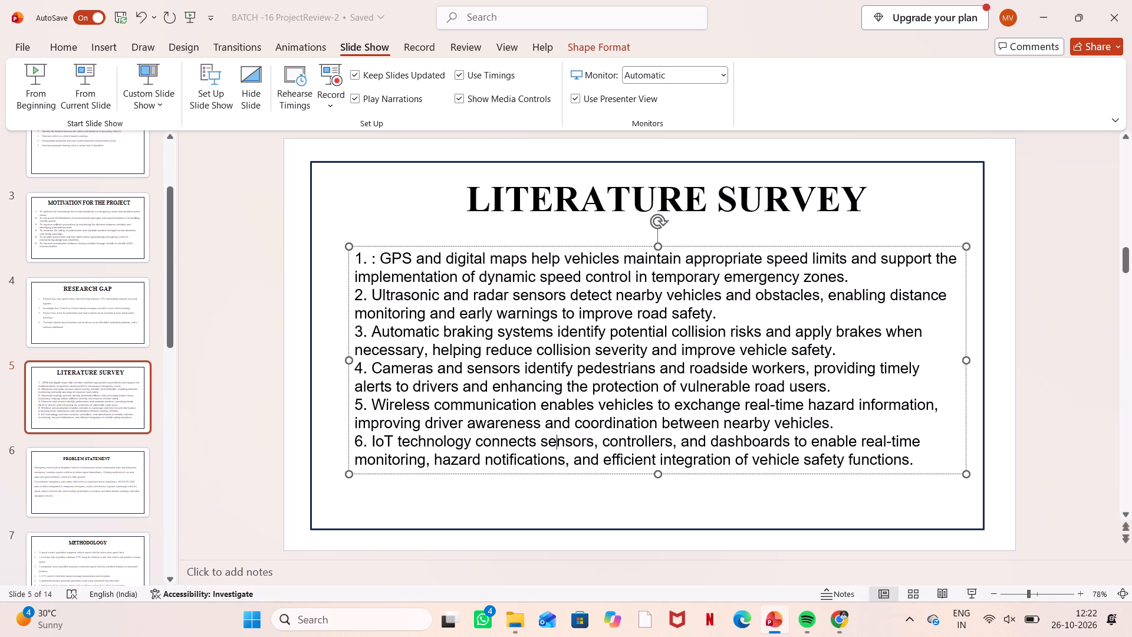
{"action": "key", "text": "ctrl+a"}
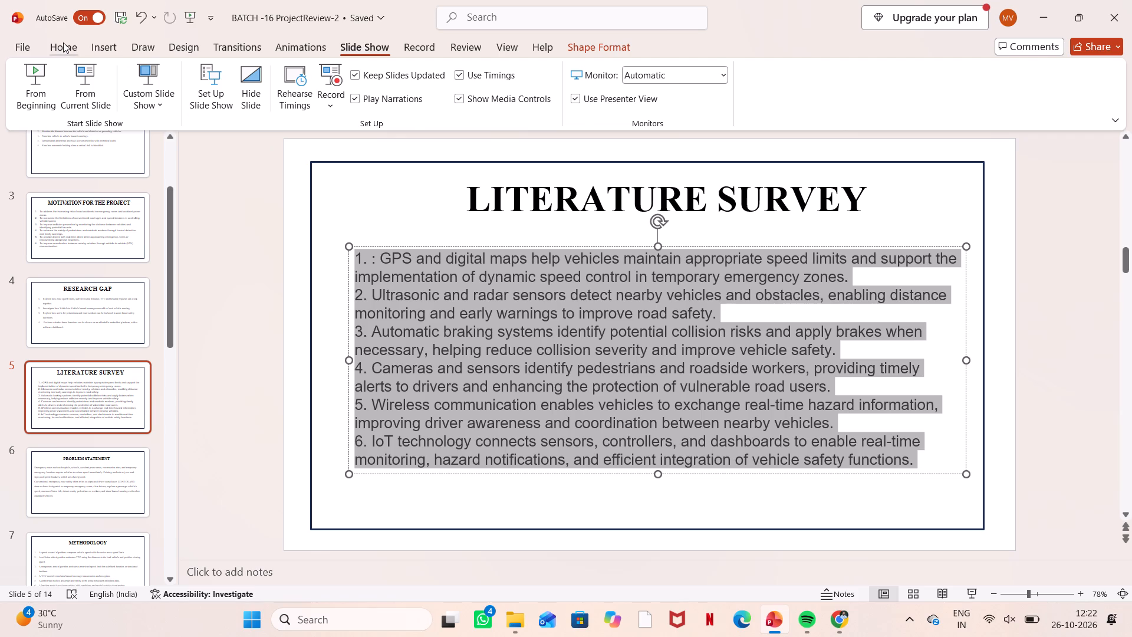
{"action": "left_click", "coordinate": [63, 42]}
{"action": "left_click", "coordinate": [317, 80]}
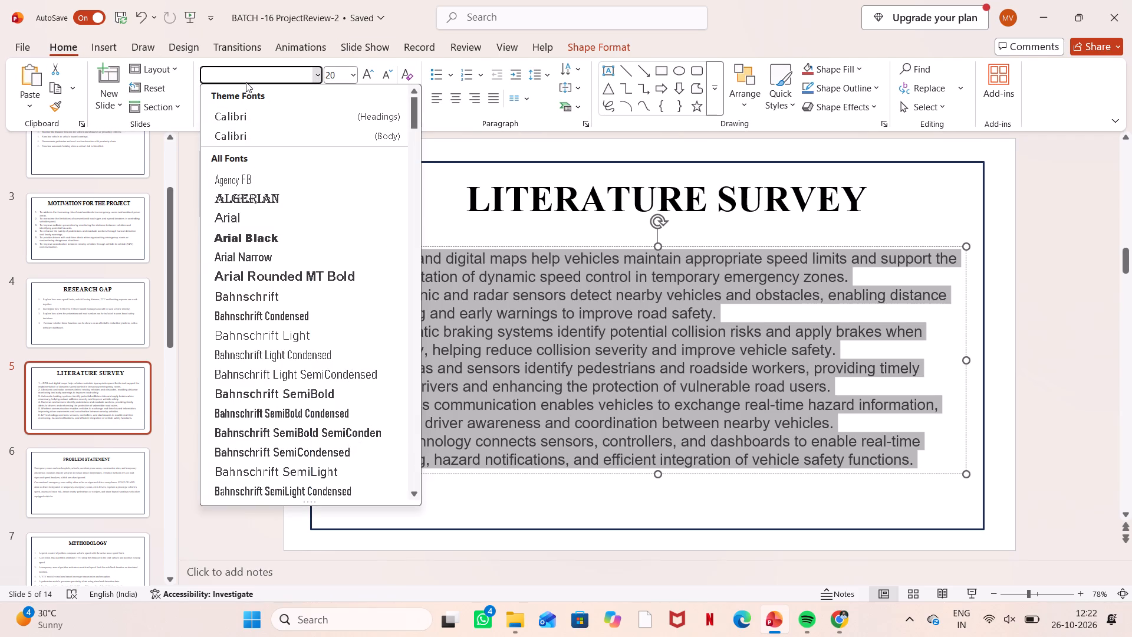
{"action": "type", "text": "tim"}
{"action": "key", "text": "Return"}
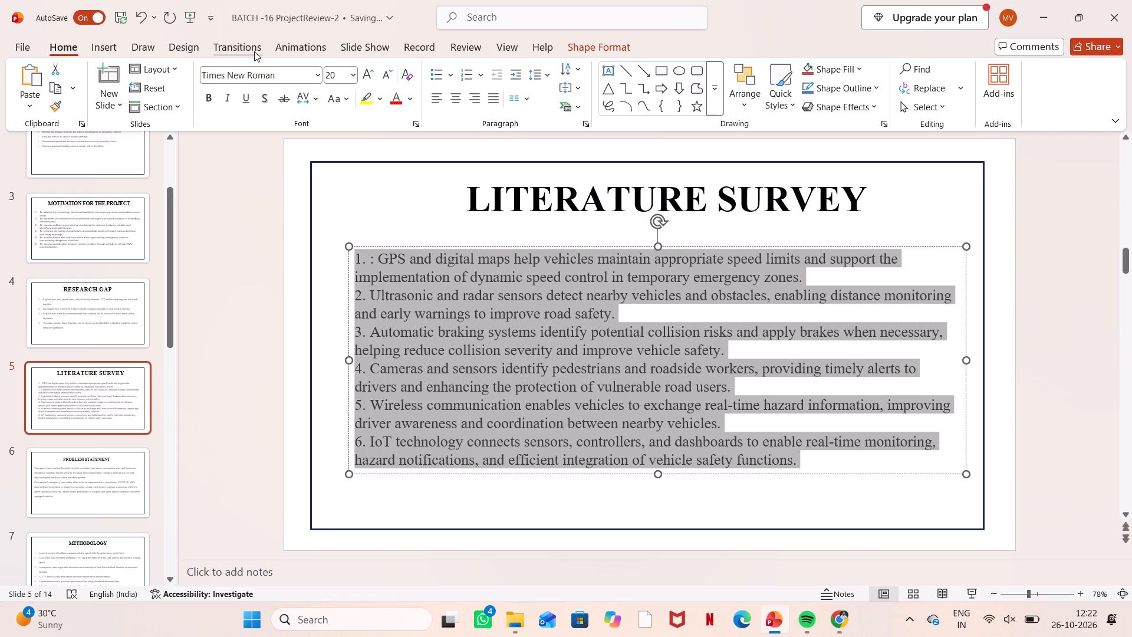
Remove the leftover colon and extra space before "GPS" in point 1.
{"action": "left_click", "coordinate": [377, 257]}
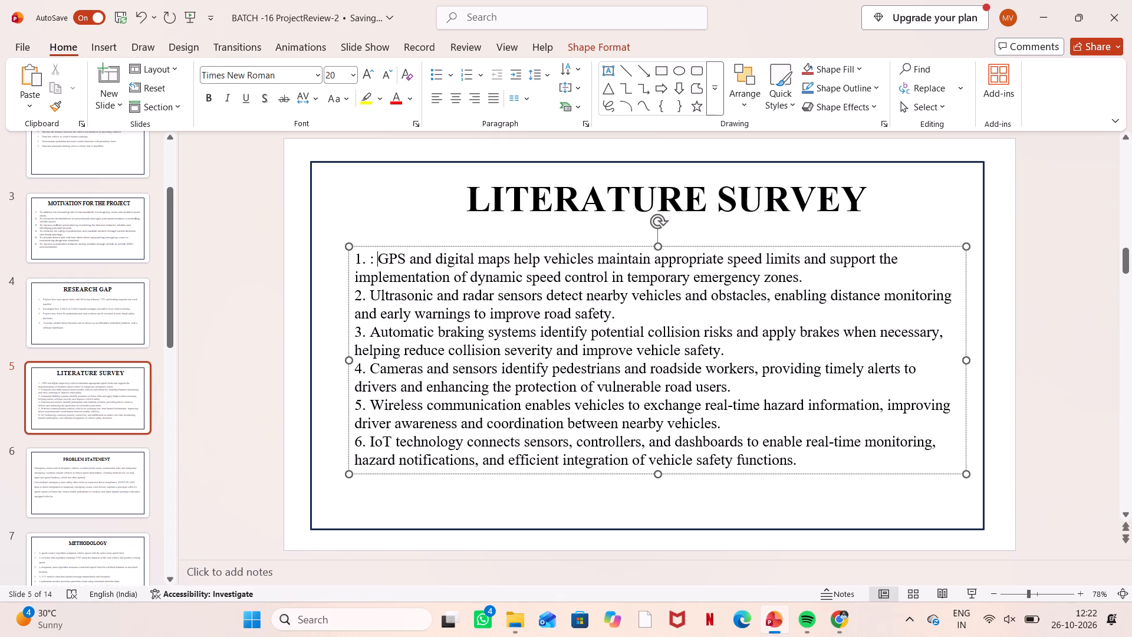
{"action": "key", "text": "BackSpace"}
{"action": "key", "text": "BackSpace"}
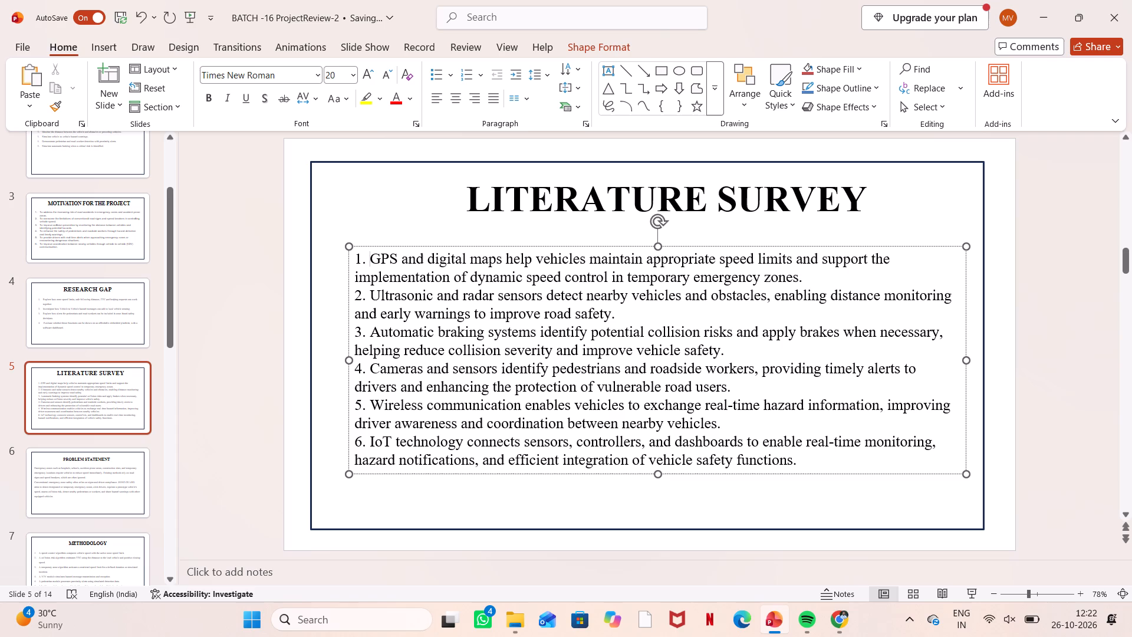
Format all six points as an automatic 1. 2. 3. numbered list, after first trying filled square bullets.
{"action": "left_click_drag", "start_coordinate": [798, 464], "coordinate": [533, 422]}
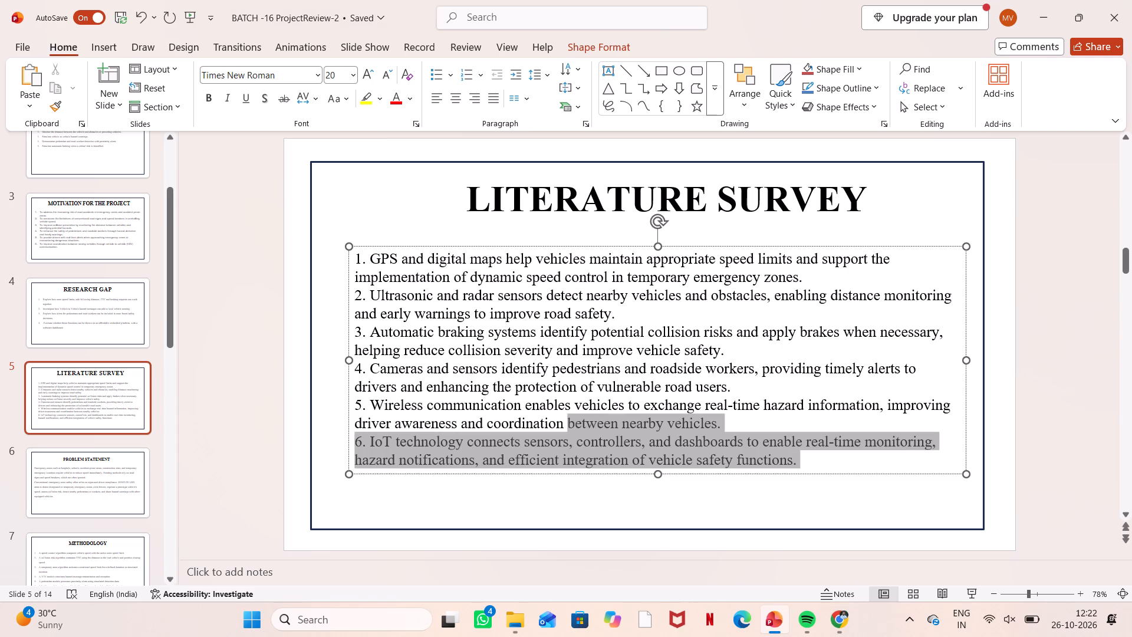
{"action": "left_click_drag", "start_coordinate": [533, 422], "coordinate": [352, 259]}
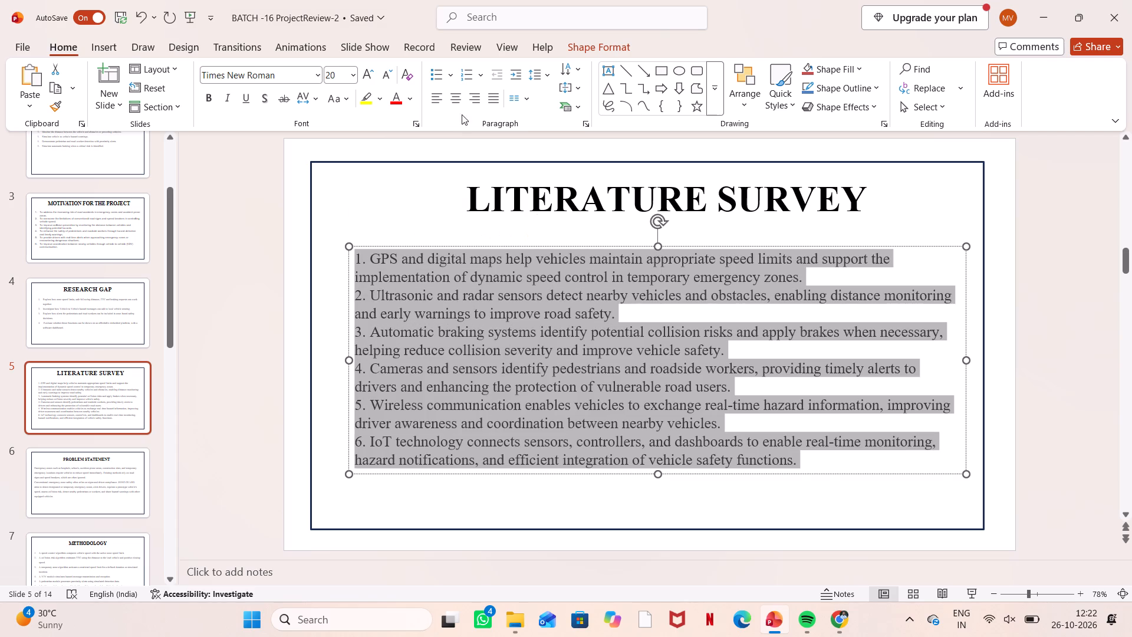
{"action": "left_click", "coordinate": [447, 73]}
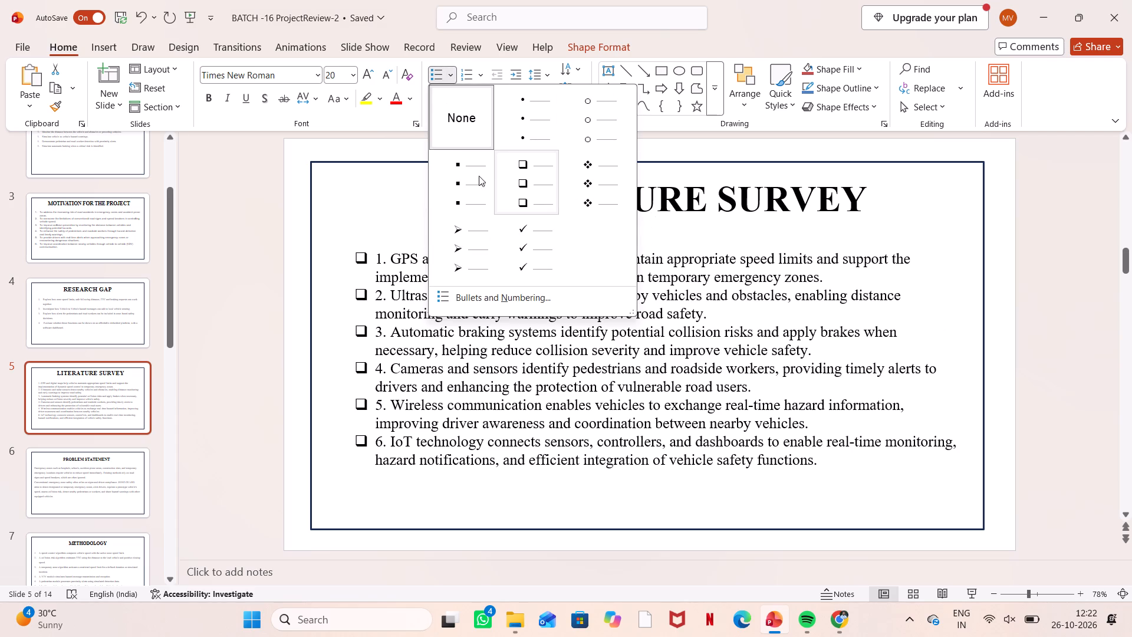
{"action": "left_click", "coordinate": [473, 179]}
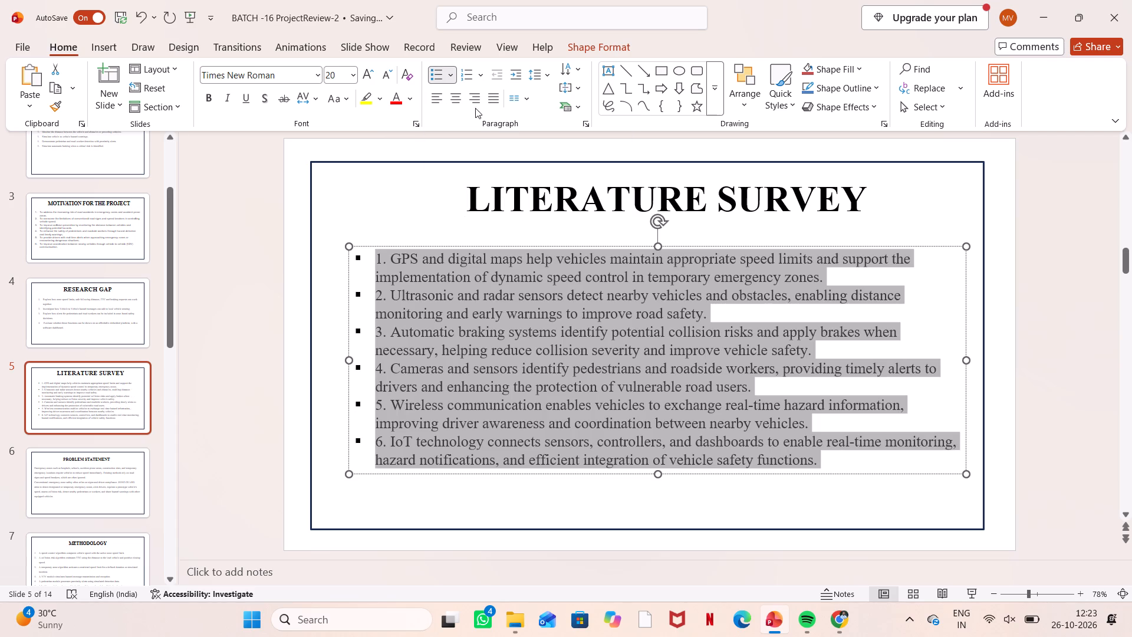
{"action": "left_click", "coordinate": [468, 81]}
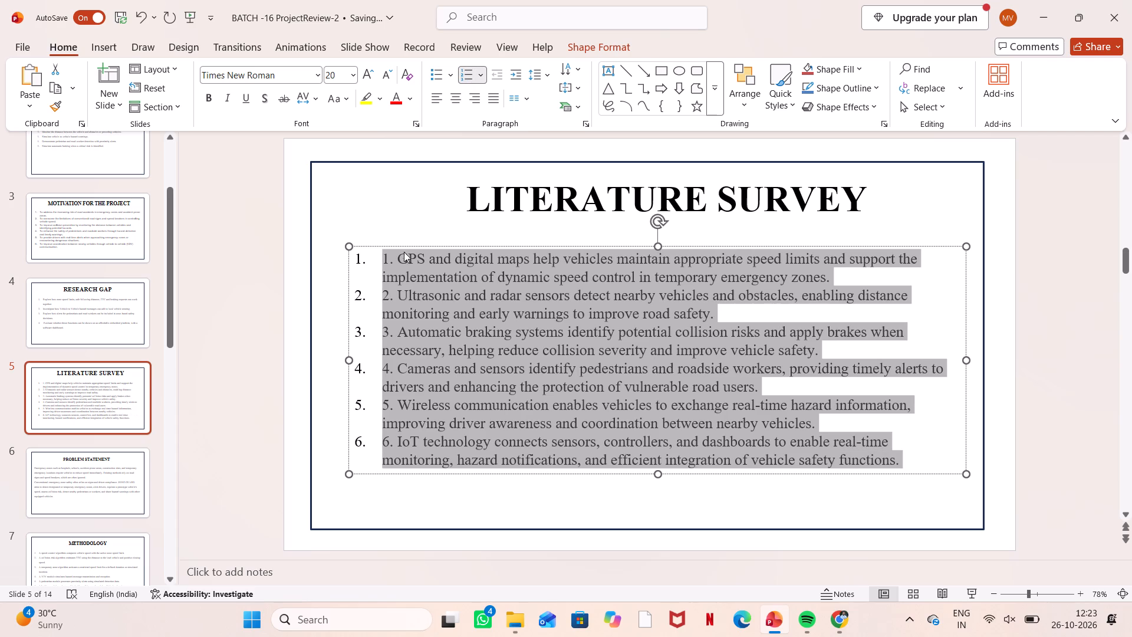
Delete the duplicate manually written numbers from points 1, 2 and 3, keeping the automatic list numbering.
{"action": "left_click", "coordinate": [394, 258]}
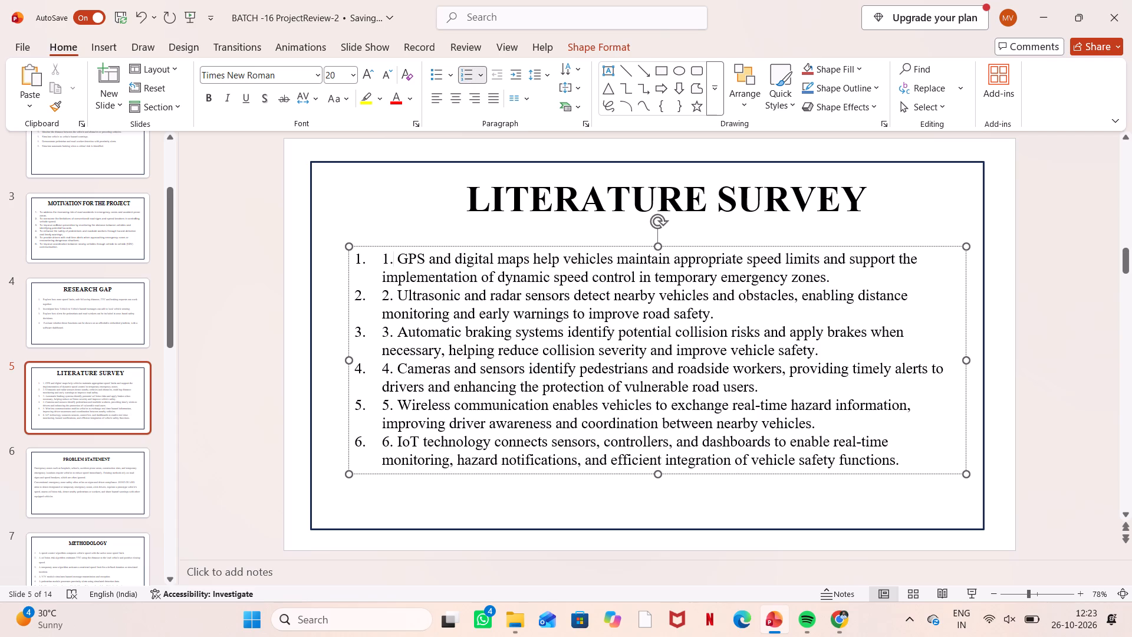
{"action": "key", "text": "BackSpace"}
{"action": "key", "text": "BackSpace"}
{"action": "key", "text": "BackSpace"}
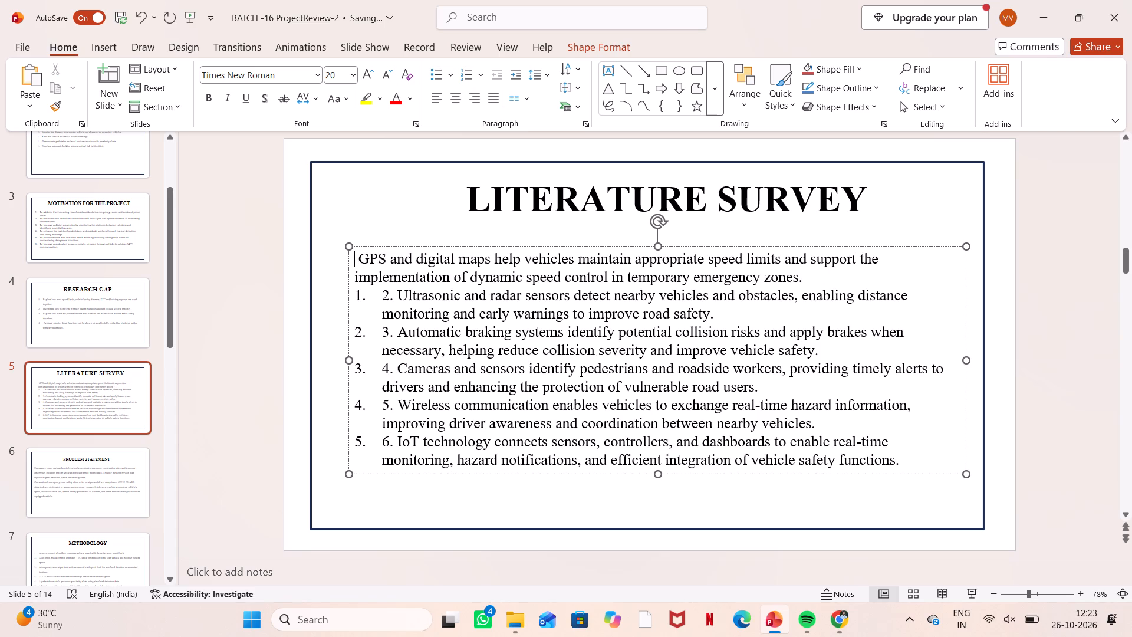
{"action": "key", "text": "ctrl+z"}
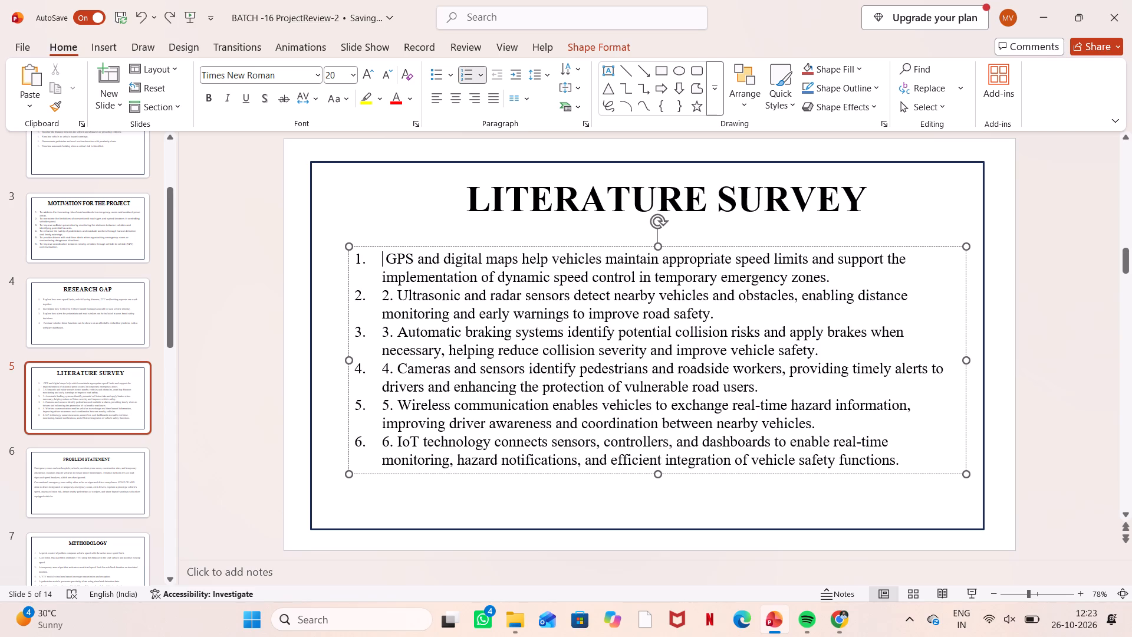
{"action": "left_click", "coordinate": [392, 301]}
{"action": "key", "text": "BackSpace"}
{"action": "key", "text": "BackSpace"}
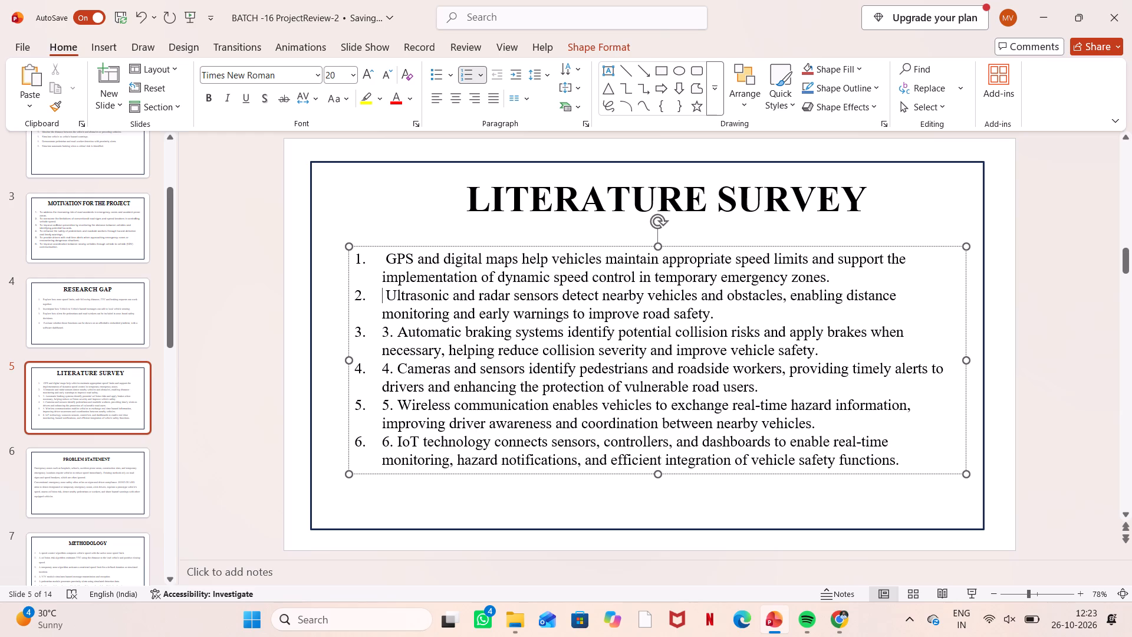
{"action": "left_click", "coordinate": [394, 330]}
{"action": "key", "text": "BackSpace"}
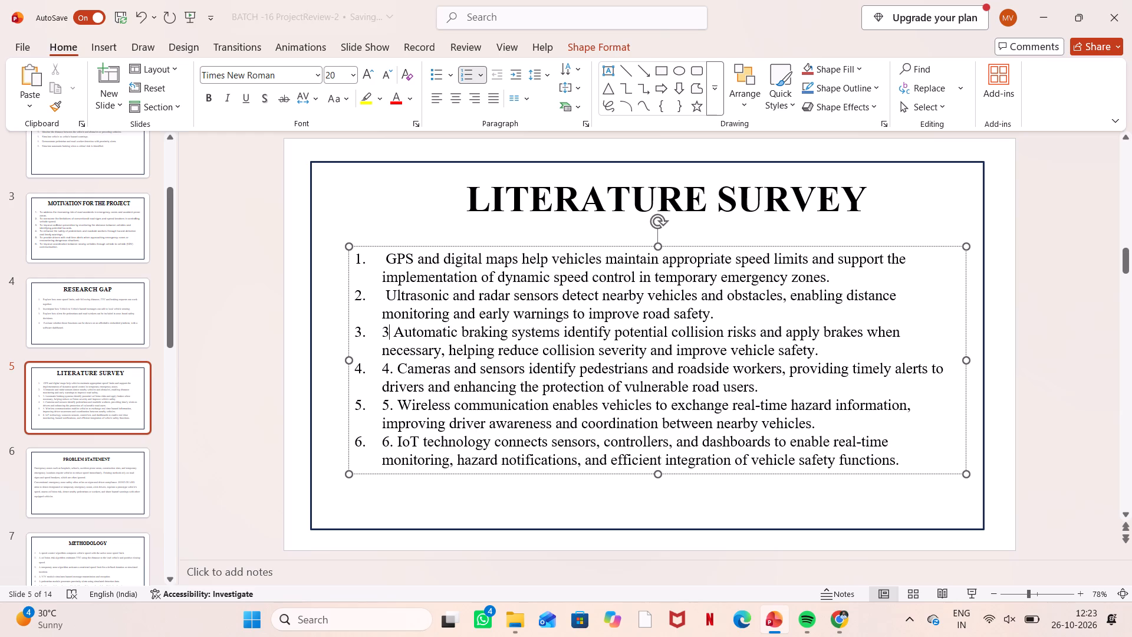
{"action": "key", "text": "BackSpace"}
Delete the duplicate manually written numbers from points 4, 5 and 6, then deselect the text box.
{"action": "left_click", "coordinate": [391, 373]}
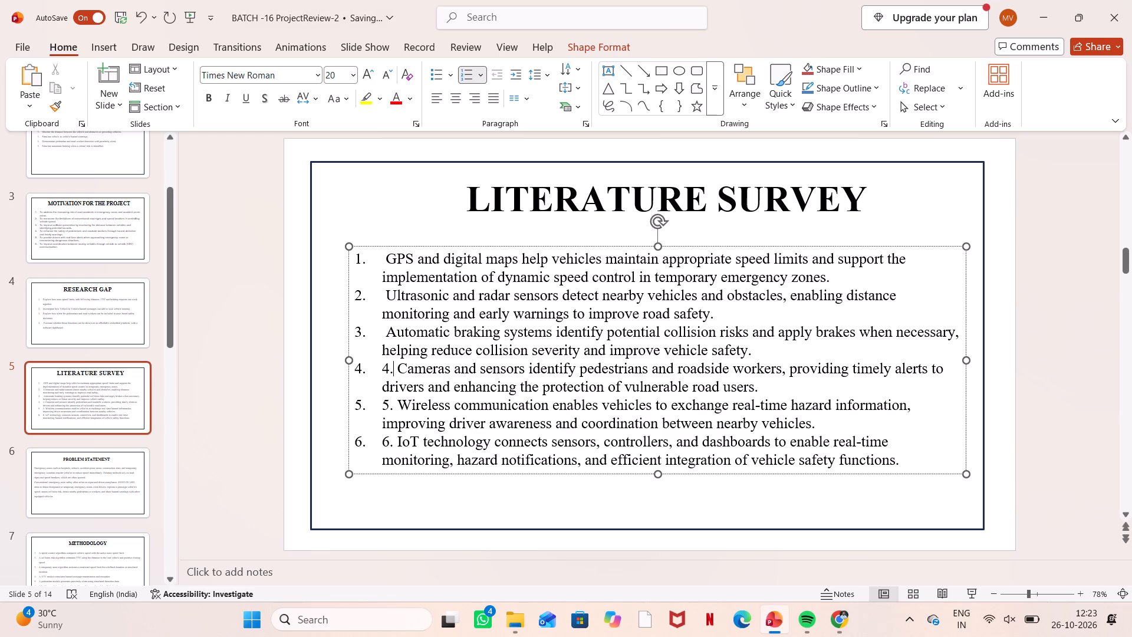
{"action": "key", "text": "BackSpace"}
{"action": "key", "text": "BackSpace"}
{"action": "left_click", "coordinate": [394, 406]}
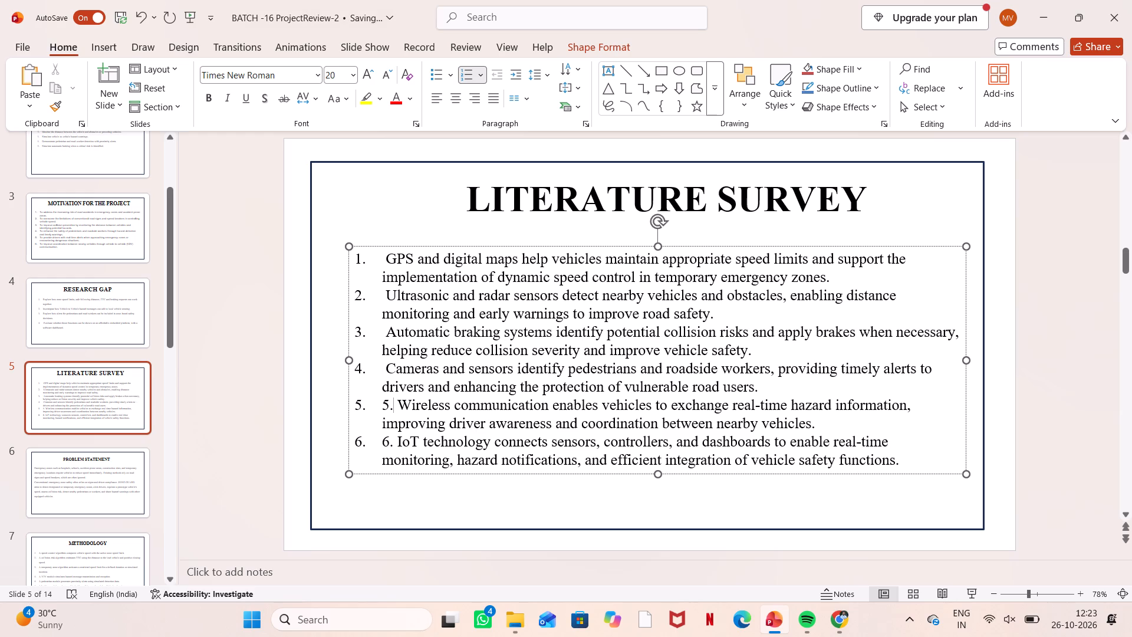
{"action": "key", "text": "BackSpace"}
{"action": "key", "text": "BackSpace"}
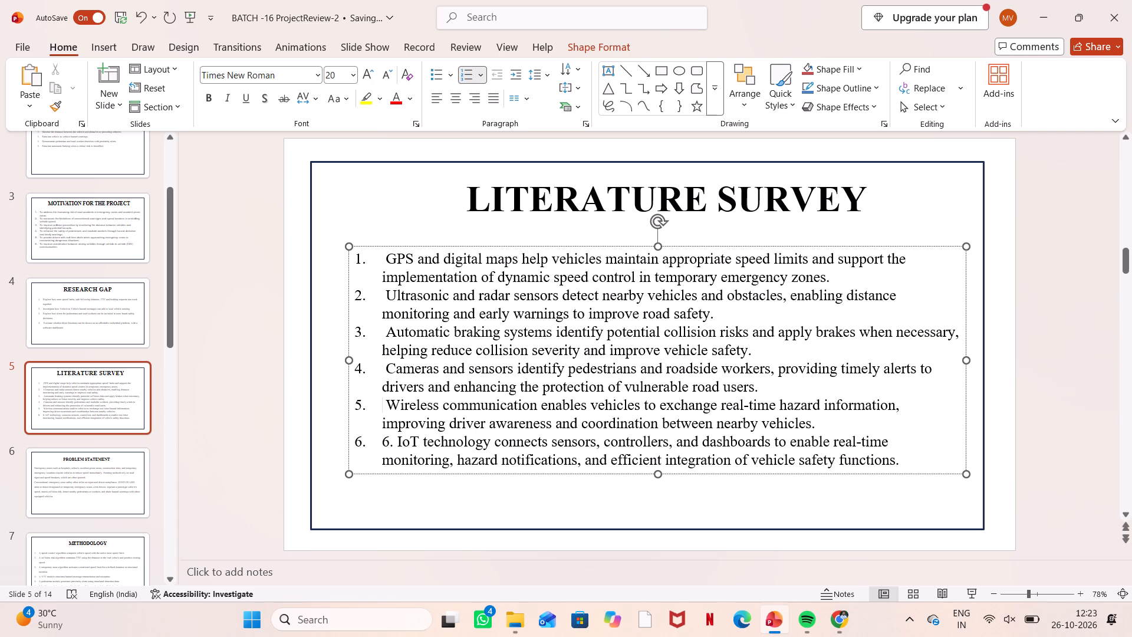
{"action": "left_click", "coordinate": [397, 446]}
{"action": "key", "text": "BackSpace"}
{"action": "key", "text": "BackSpace"}
{"action": "key", "text": "BackSpace"}
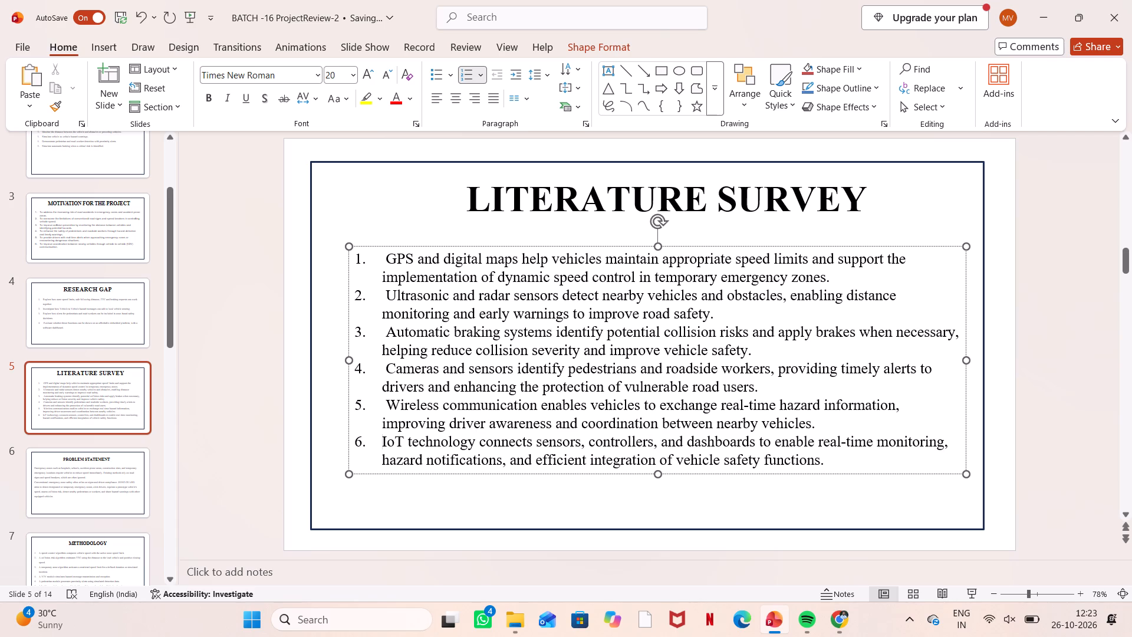
{"action": "left_click", "coordinate": [424, 498]}
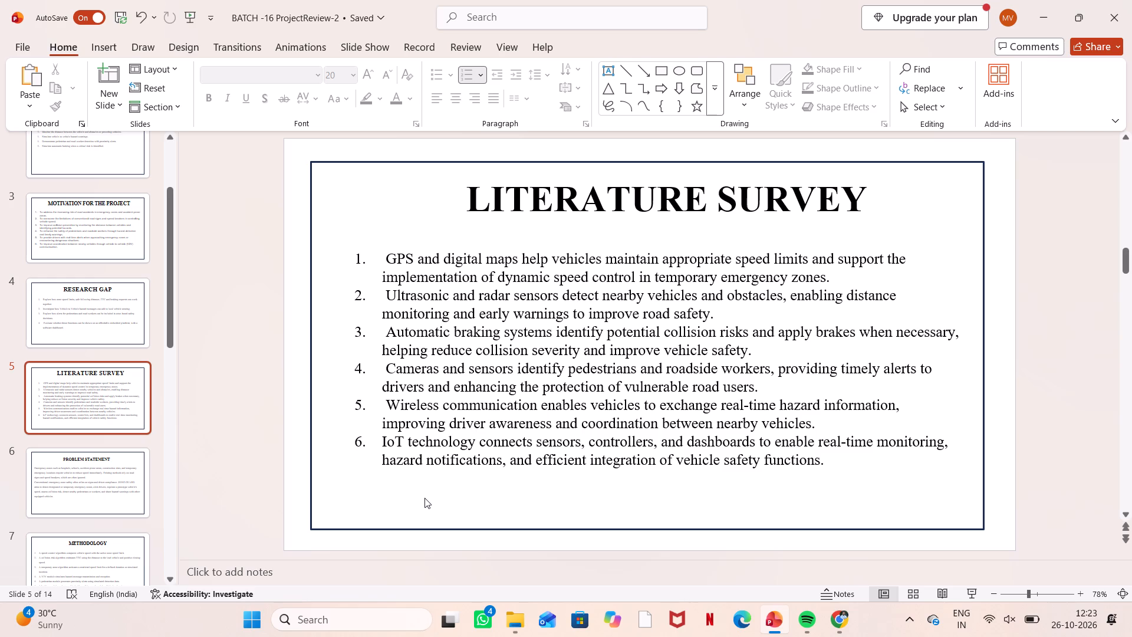
Remove "and radar" from point 2 so it begins "Ultrasonic sensors detect", with a single space between the words.
{"action": "left_click", "coordinate": [510, 301]}
{"action": "key", "text": "BackSpace"}
{"action": "key", "text": "BackSpace"}
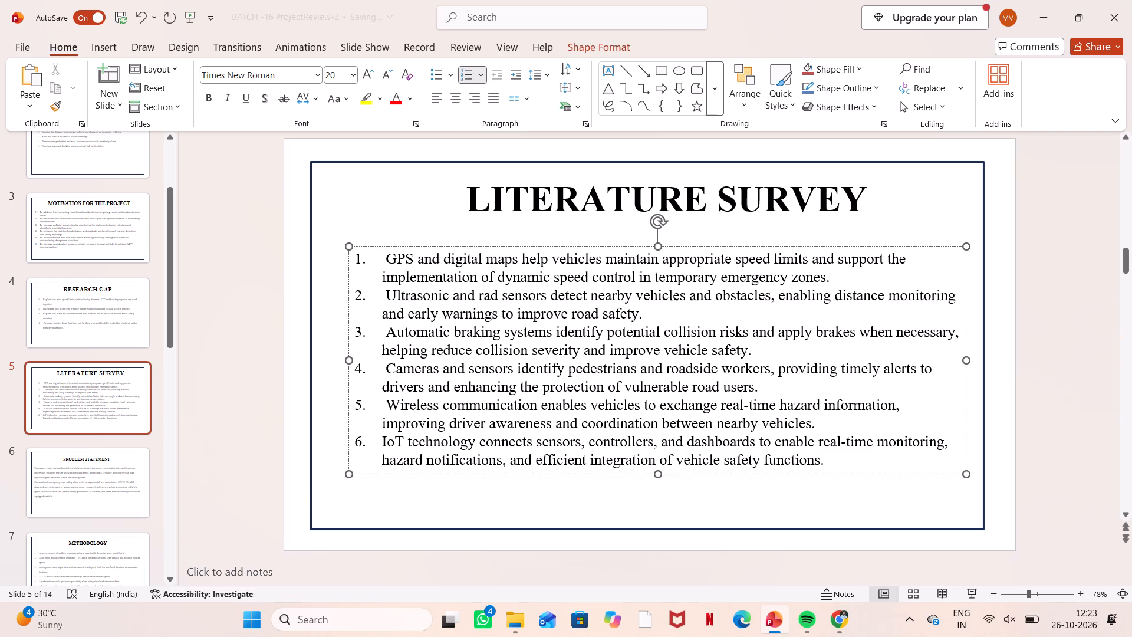
{"action": "key", "text": "BackSpace"}
{"action": "key", "text": "BackSpace"}
{"action": "key", "text": "BackSpace"}
{"action": "key", "text": "BackSpace"}
{"action": "key", "text": "BackSpace"}
{"action": "key", "text": "BackSpace"}
{"action": "key", "text": "BackSpace"}
{"action": "key", "text": "Right"}
{"action": "key", "text": "Right"}
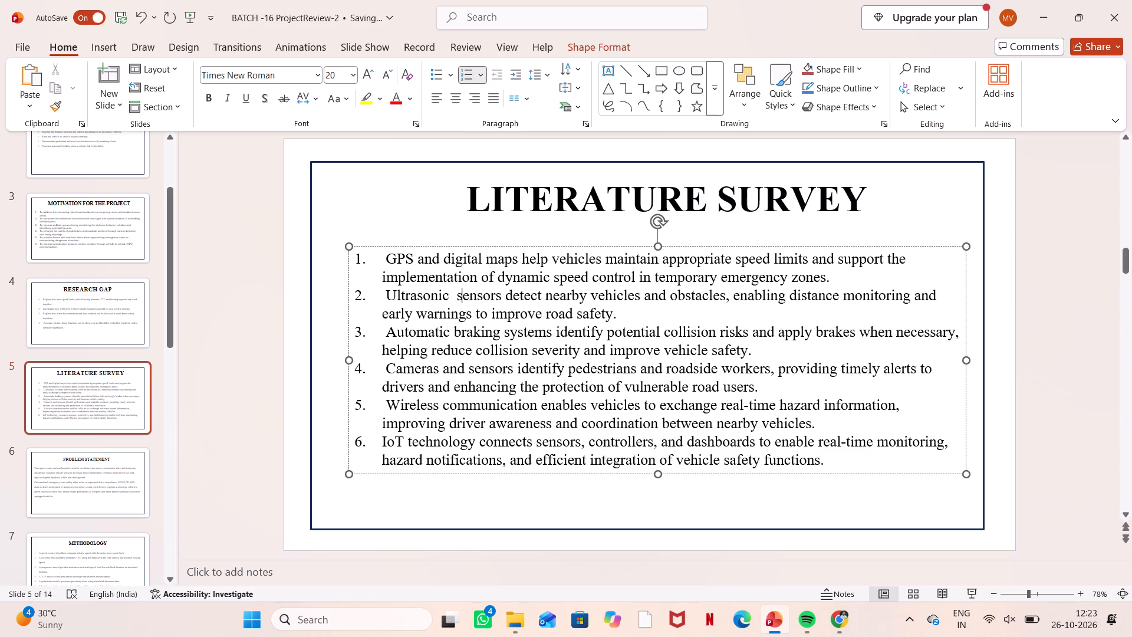
{"action": "key", "text": "Left"}
{"action": "key", "text": "BackSpace"}
{"action": "key", "text": "BackSpace"}
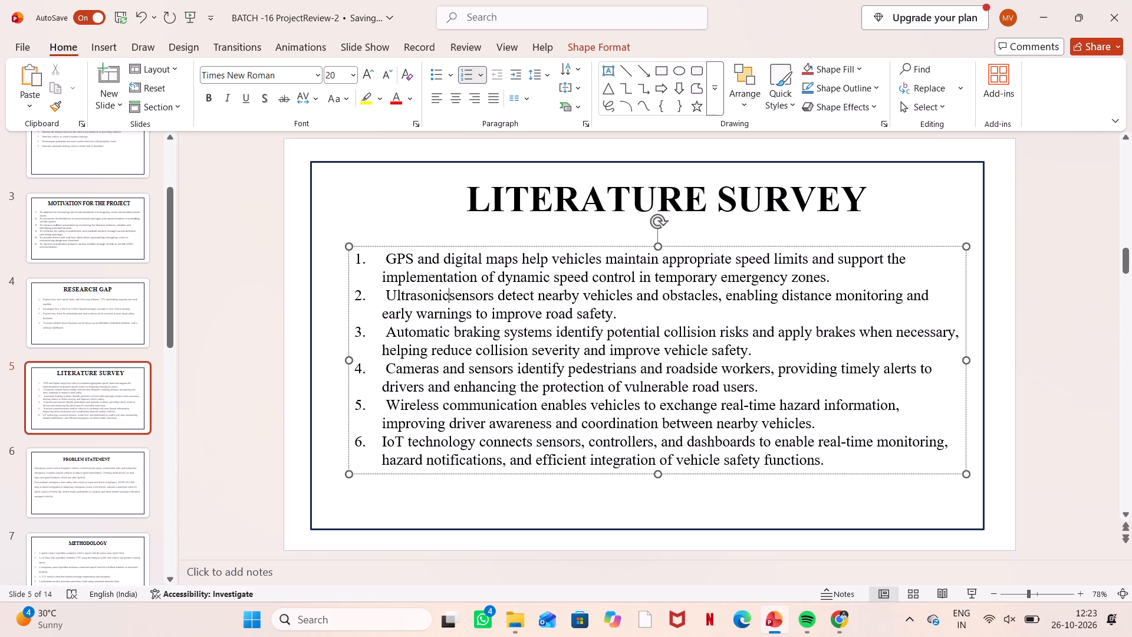
{"action": "key", "text": "space"}
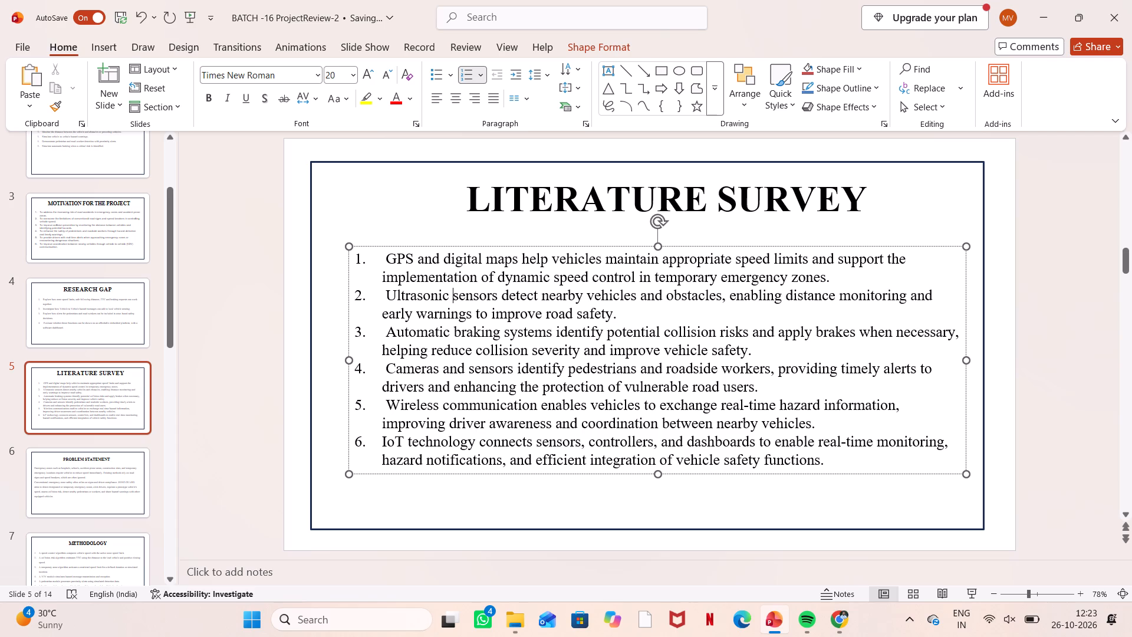
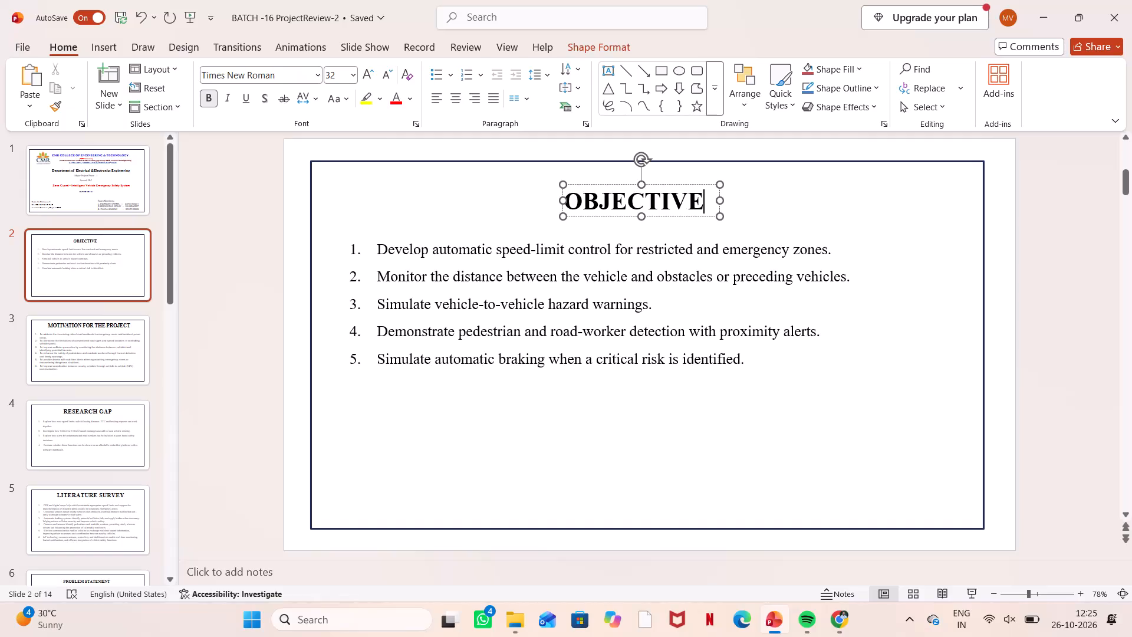
Review the OBJECTIVE, MOTIVATION FOR THE PROJECT, RESEARCH GAP and LITERATURE SURVEY slides in turn.
{"action": "left_click", "coordinate": [894, 252]}
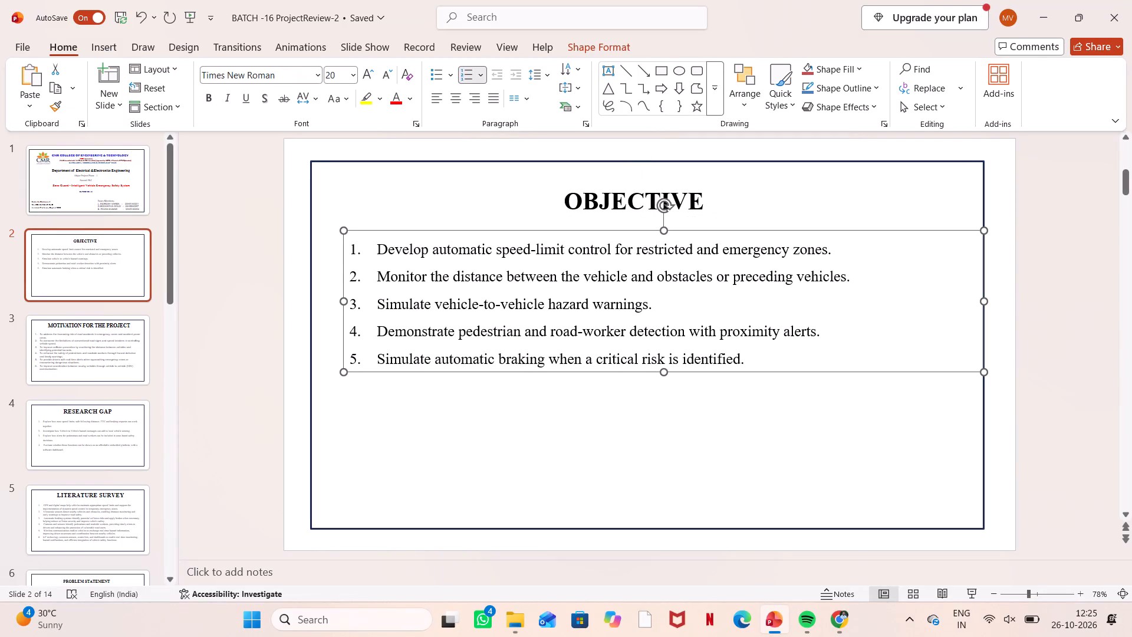
{"action": "left_click", "coordinate": [827, 428]}
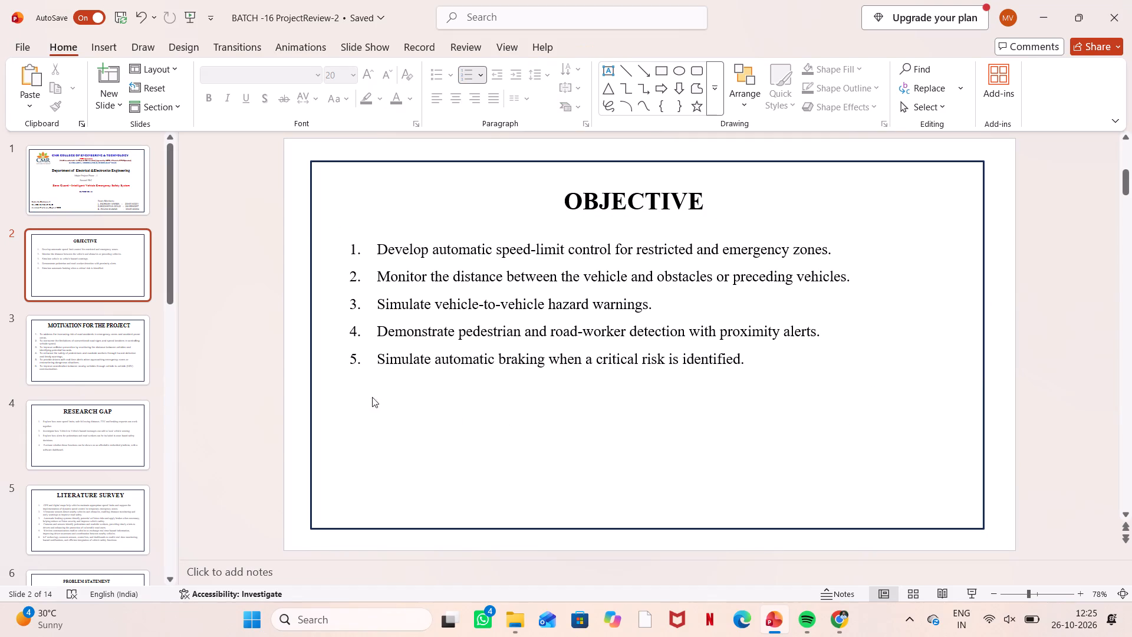
{"action": "left_click", "coordinate": [130, 353]}
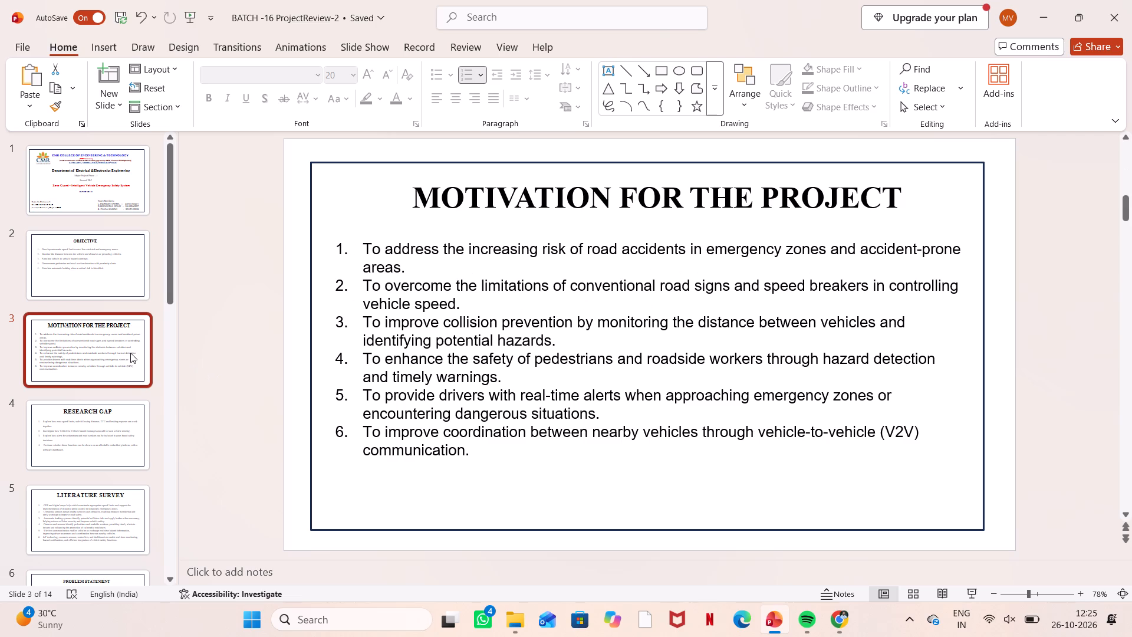
{"action": "left_click", "coordinate": [78, 429]}
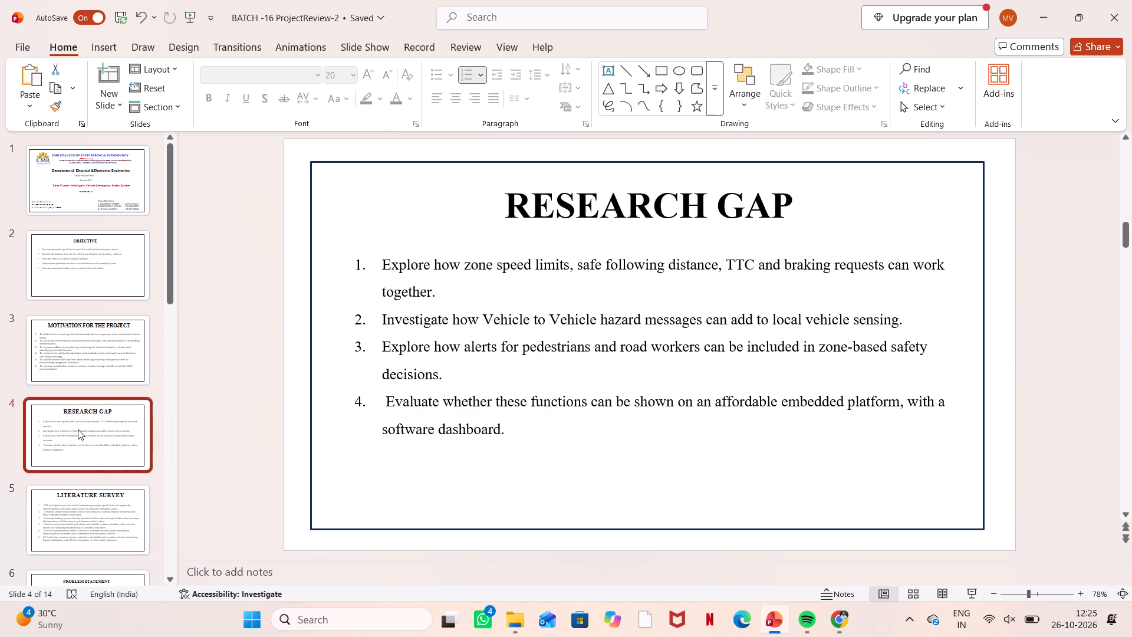
{"action": "left_click", "coordinate": [100, 517]}
Delete the point about the temporary-zone algorithm from the METHODOLOGY slide's numbered list.
{"action": "scroll", "coordinate": [100, 517], "scroll_direction": "down", "scroll_amount": 1}
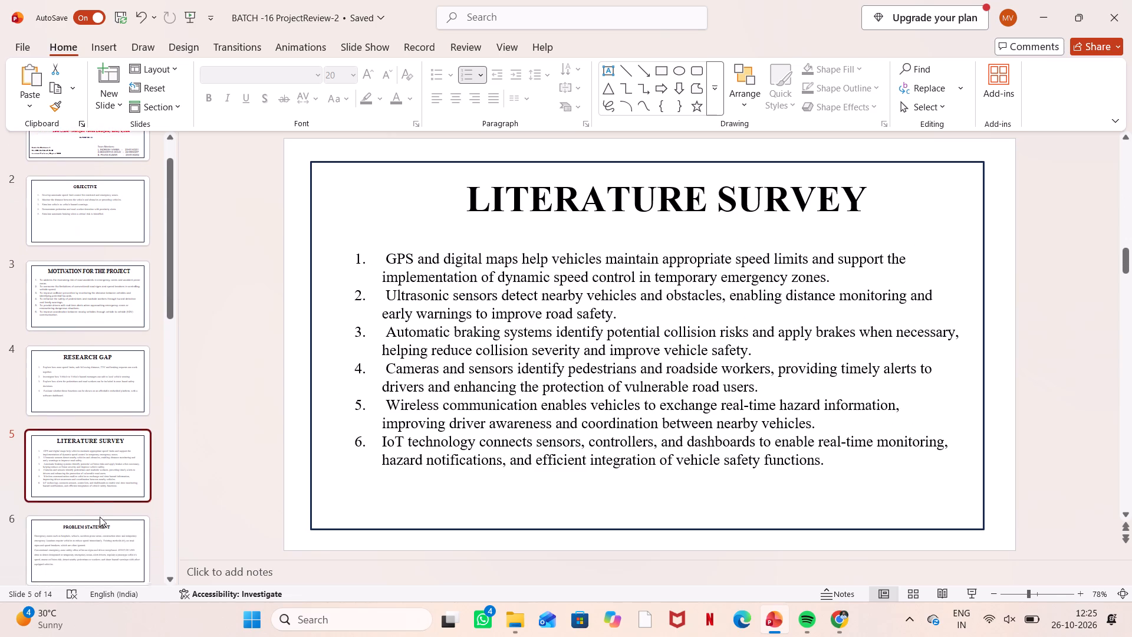
{"action": "scroll", "coordinate": [100, 517], "scroll_direction": "down", "scroll_amount": 2}
{"action": "left_click", "coordinate": [100, 422]}
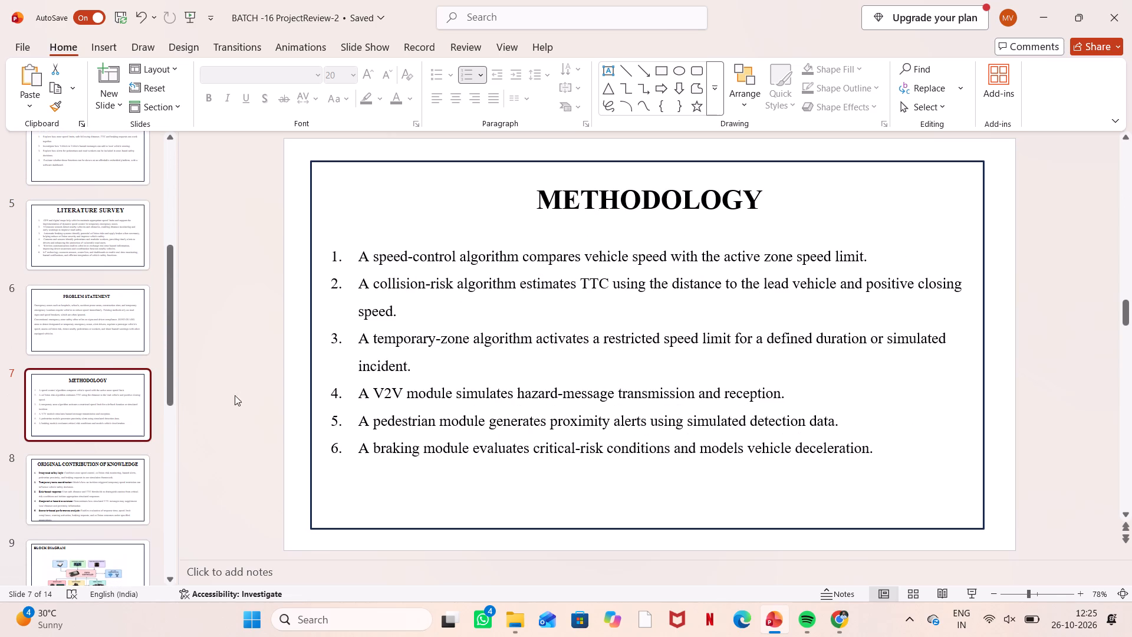
{"action": "left_click_drag", "start_coordinate": [417, 373], "coordinate": [342, 330]}
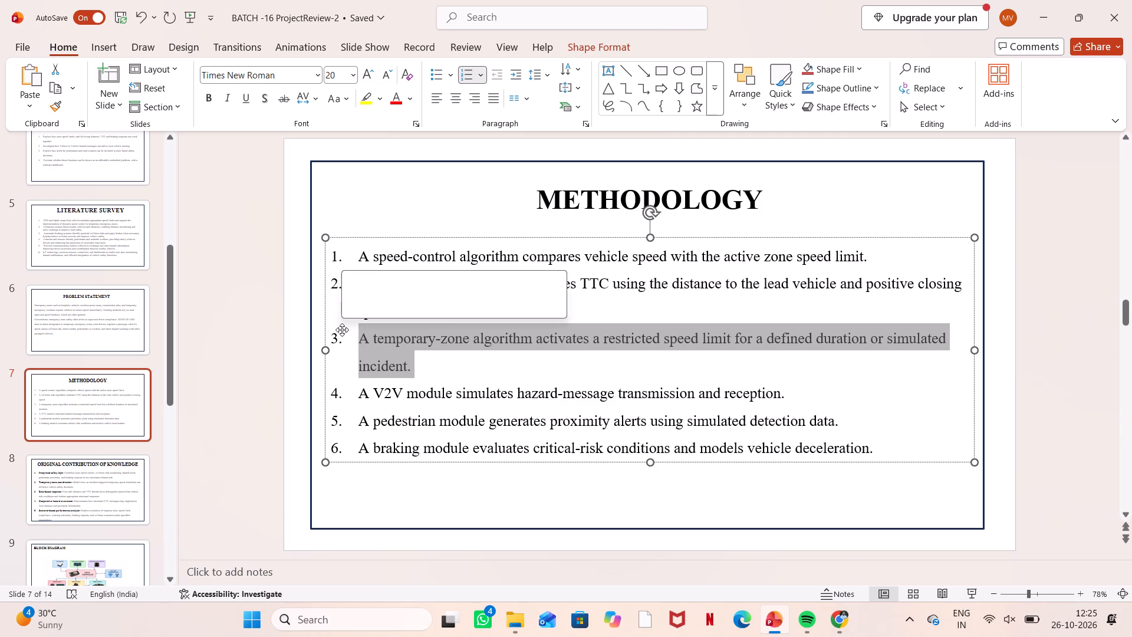
{"action": "key", "text": "BackSpace"}
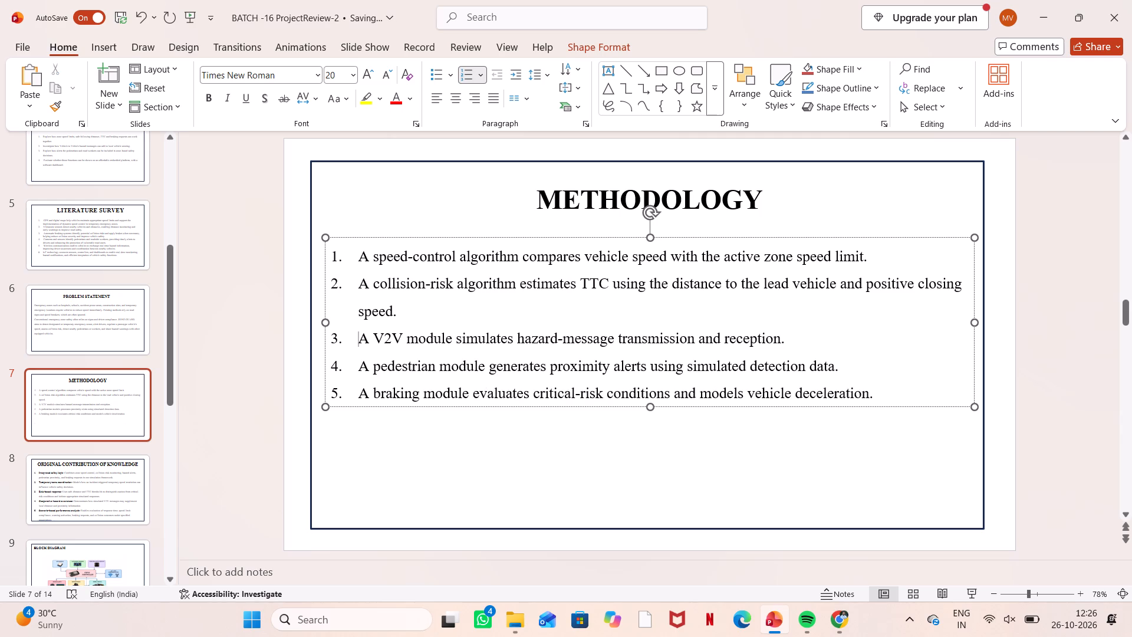
Expand "V2V" to "Vehicle to Vehicle" in point 3 of the METHODOLOGY slide and deselect the text box.
{"action": "left_click", "coordinate": [384, 336]}
{"action": "key", "text": "e"}
{"action": "type", "text": "hicle"}
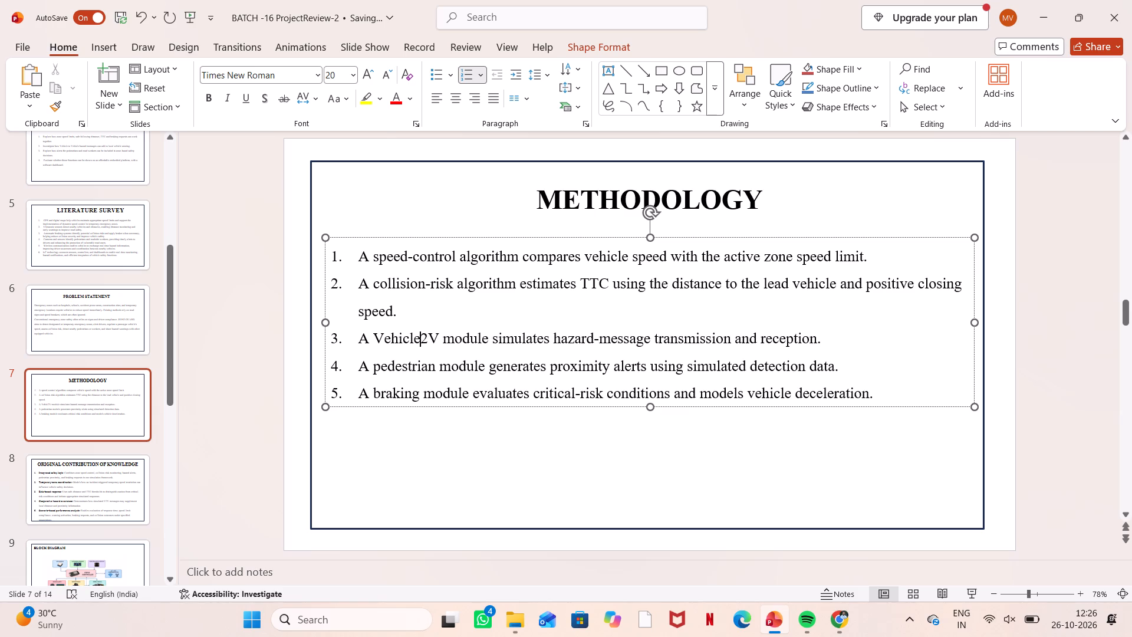
{"action": "key", "text": "Right"}
{"action": "key", "text": "BackSpace"}
{"action": "key", "text": "space"}
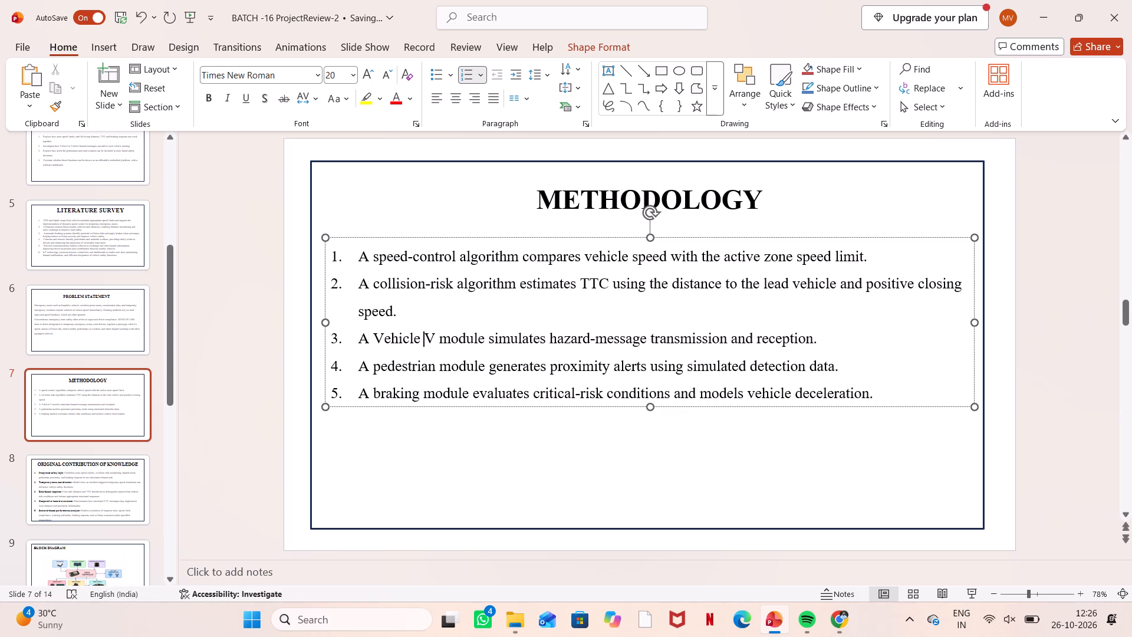
{"action": "type", "text": "to"}
{"action": "key", "text": "space"}
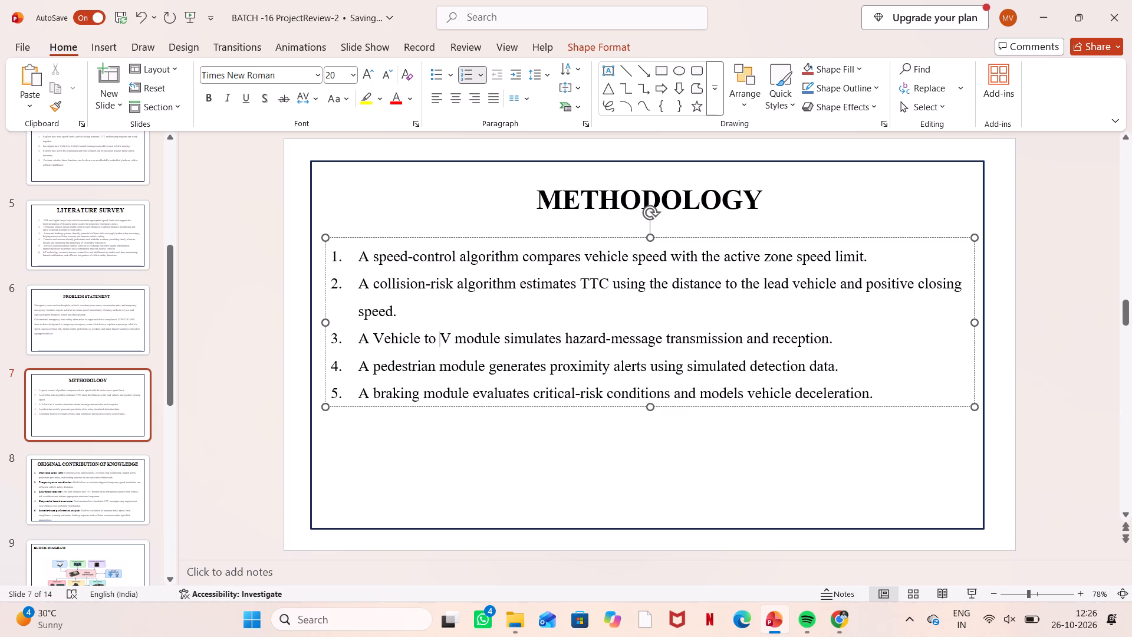
{"action": "key", "text": "Right"}
{"action": "type", "text": "ehicle"}
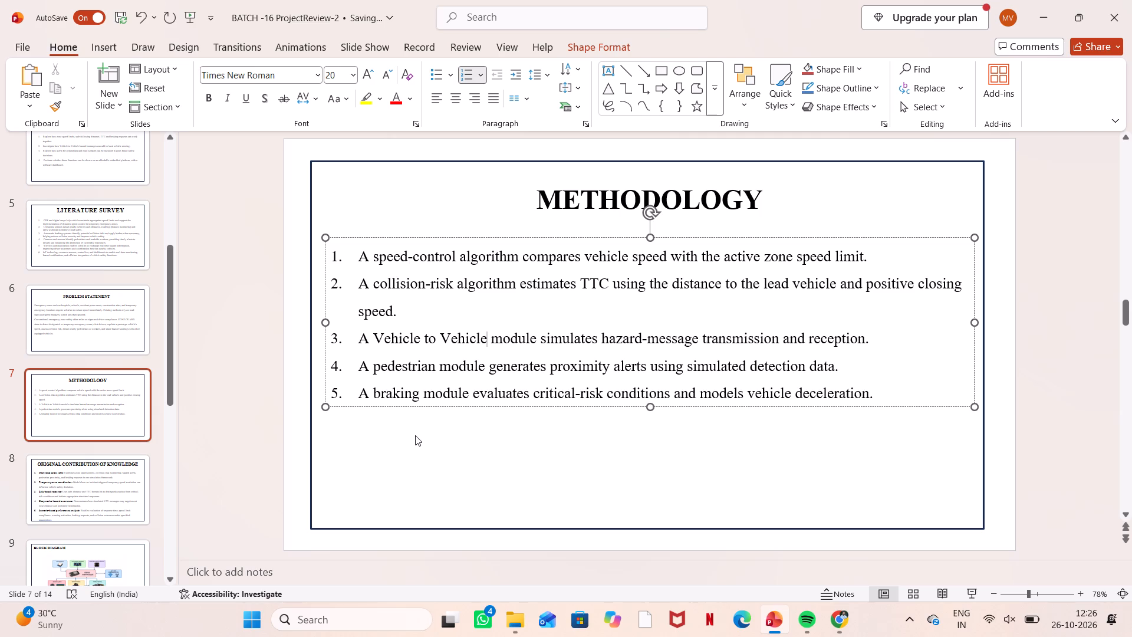
{"action": "left_click", "coordinate": [437, 462]}
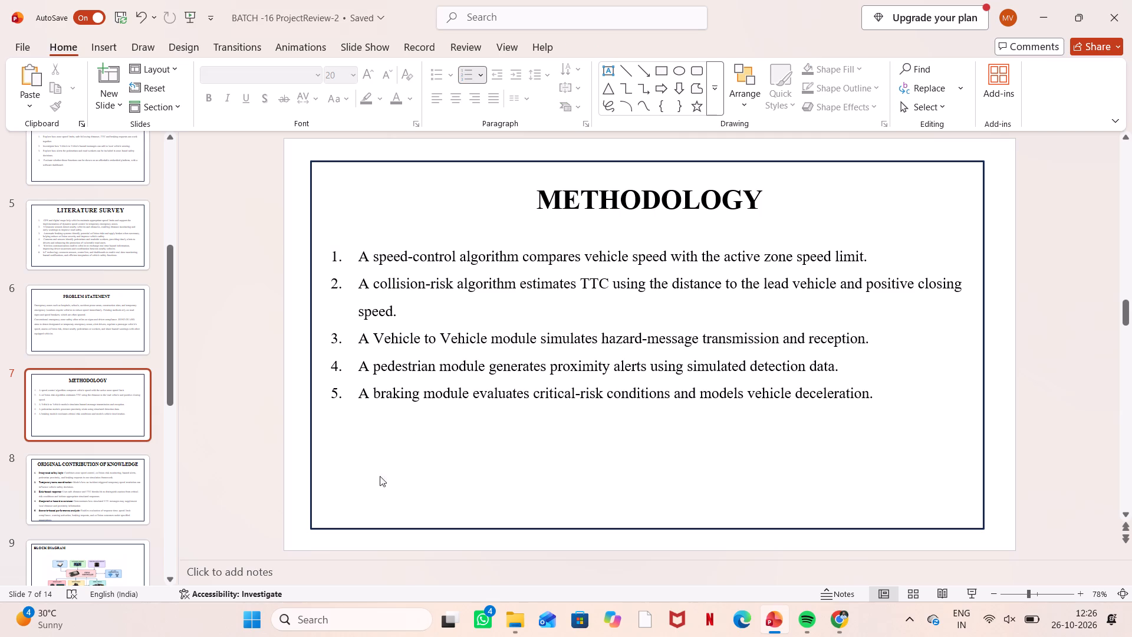
Delete the whole "Temporary-zone coordination" point from the ORIGINAL CONTRIBUTION OF KNOWLEDGE slide and deselect the text box.
{"action": "left_click", "coordinate": [108, 484]}
{"action": "scroll", "coordinate": [108, 484], "scroll_direction": "down", "scroll_amount": 1}
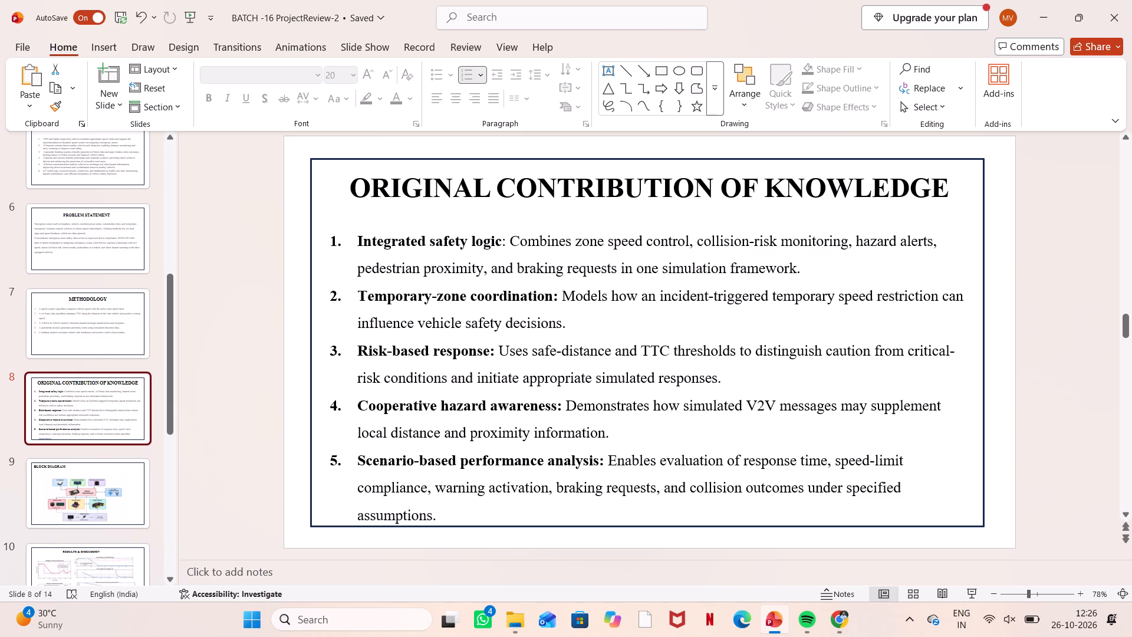
{"action": "left_click_drag", "start_coordinate": [591, 323], "coordinate": [358, 293]}
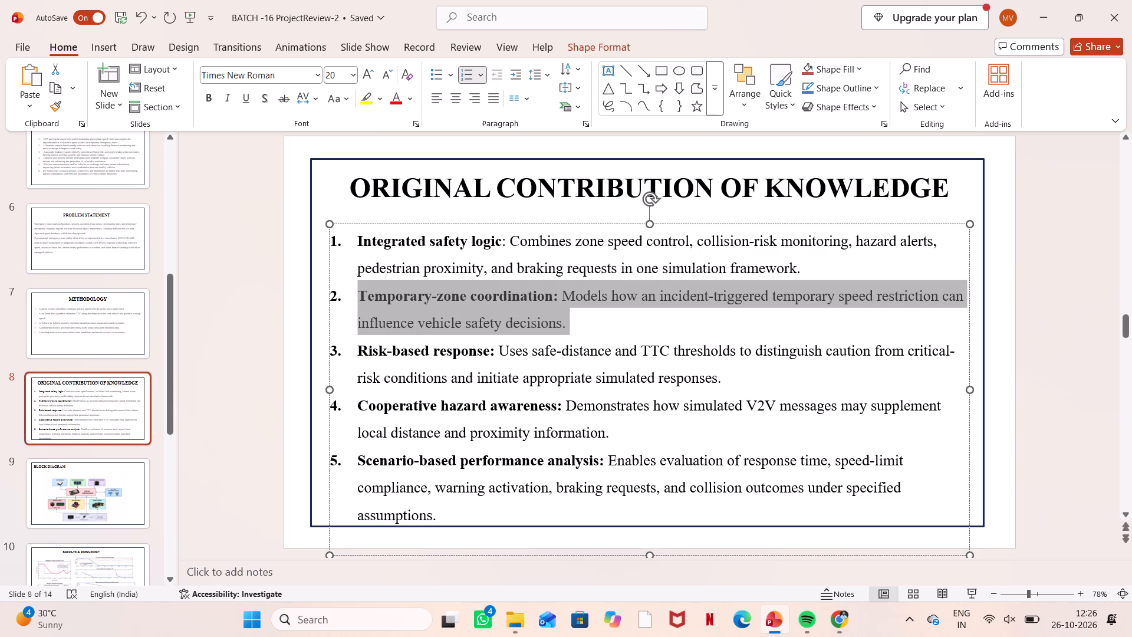
{"action": "left_click_drag", "start_coordinate": [358, 293], "coordinate": [360, 294]}
{"action": "key", "text": "BackSpace"}
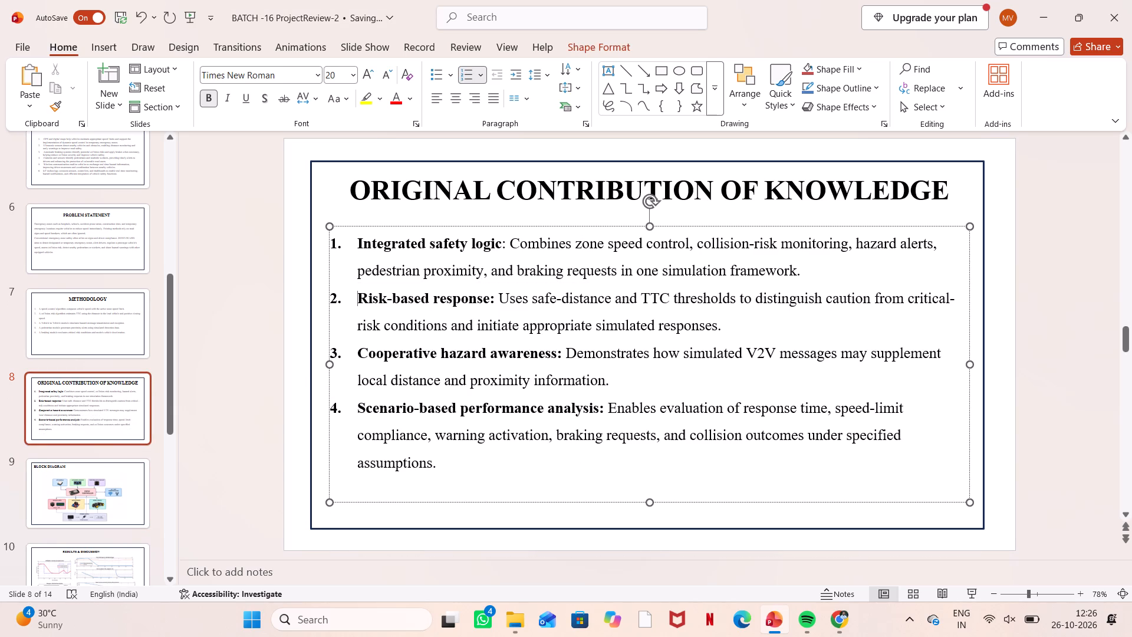
{"action": "left_click", "coordinate": [489, 484]}
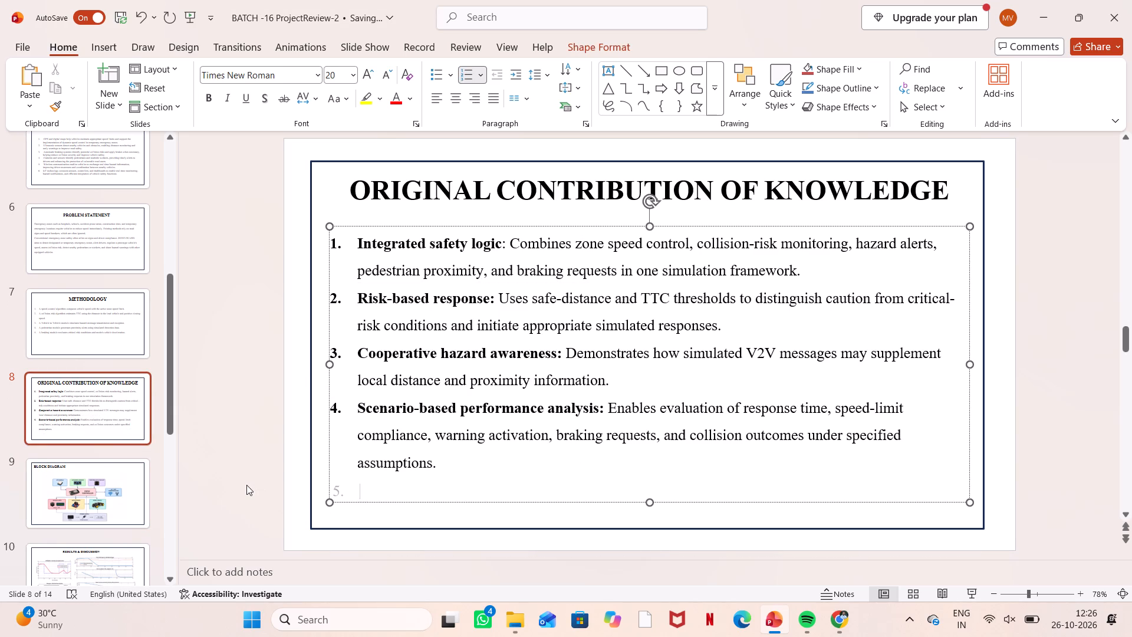
{"action": "left_click", "coordinate": [246, 485]}
Delete slide 11, the untitled slide of four simulation points following the results slide.
{"action": "left_click", "coordinate": [91, 520]}
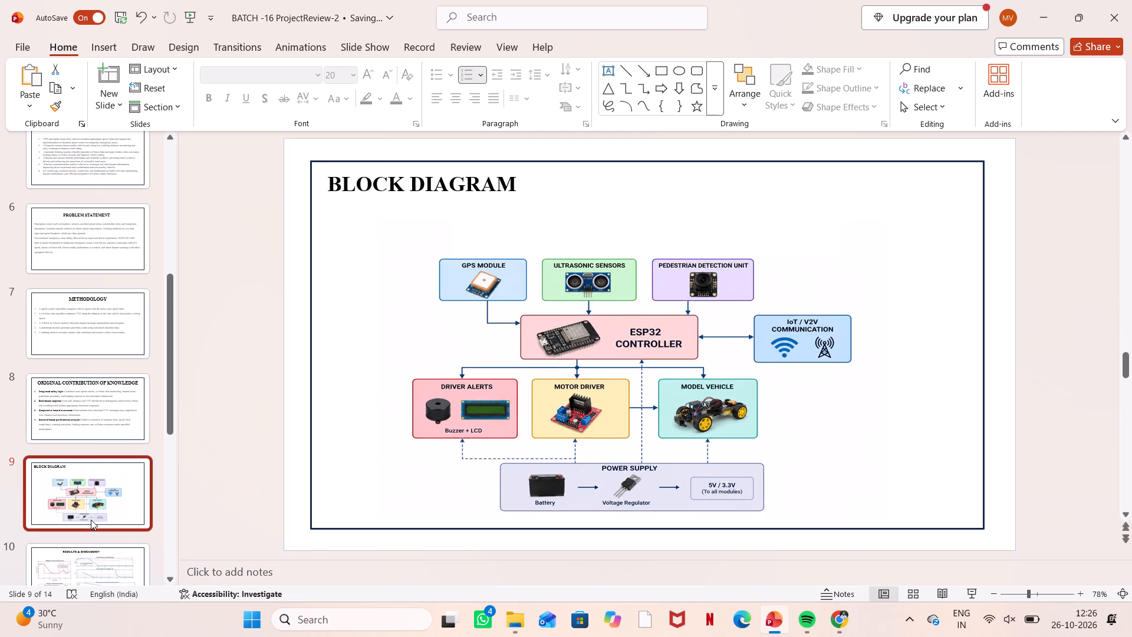
{"action": "scroll", "coordinate": [91, 520], "scroll_direction": "down", "scroll_amount": 1}
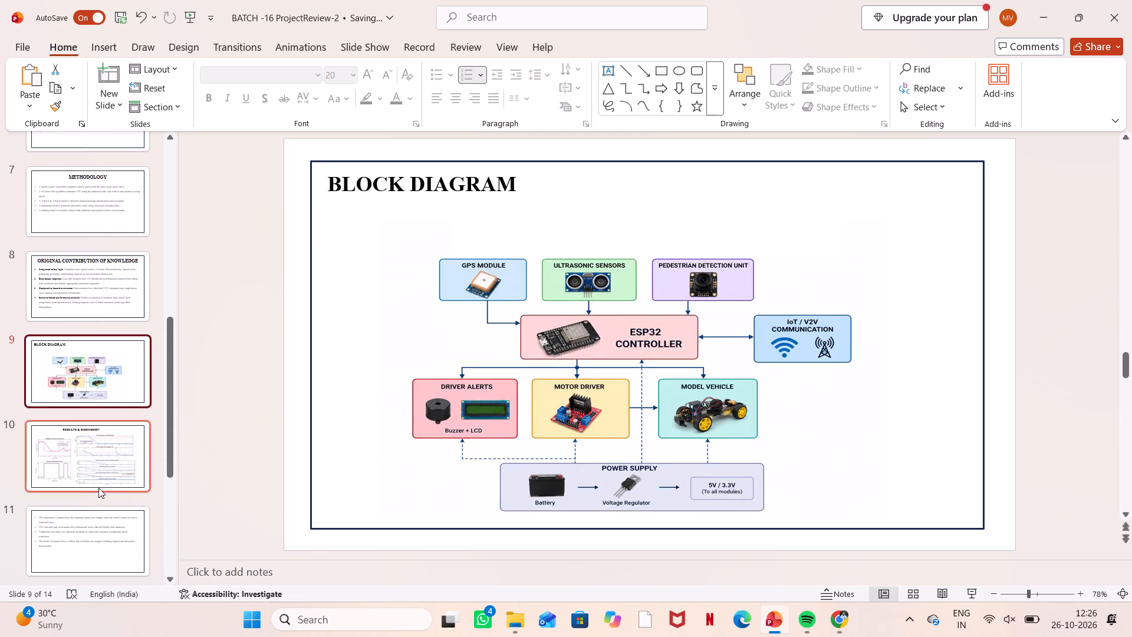
{"action": "left_click", "coordinate": [98, 488]}
{"action": "left_click", "coordinate": [104, 530]}
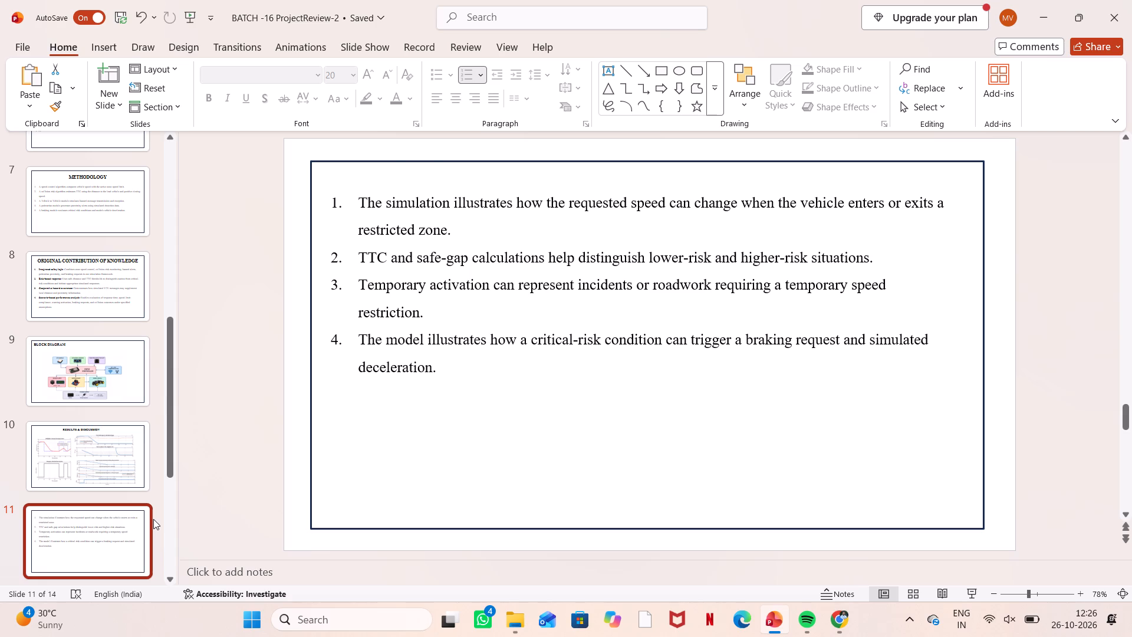
{"action": "key", "text": "Delete"}
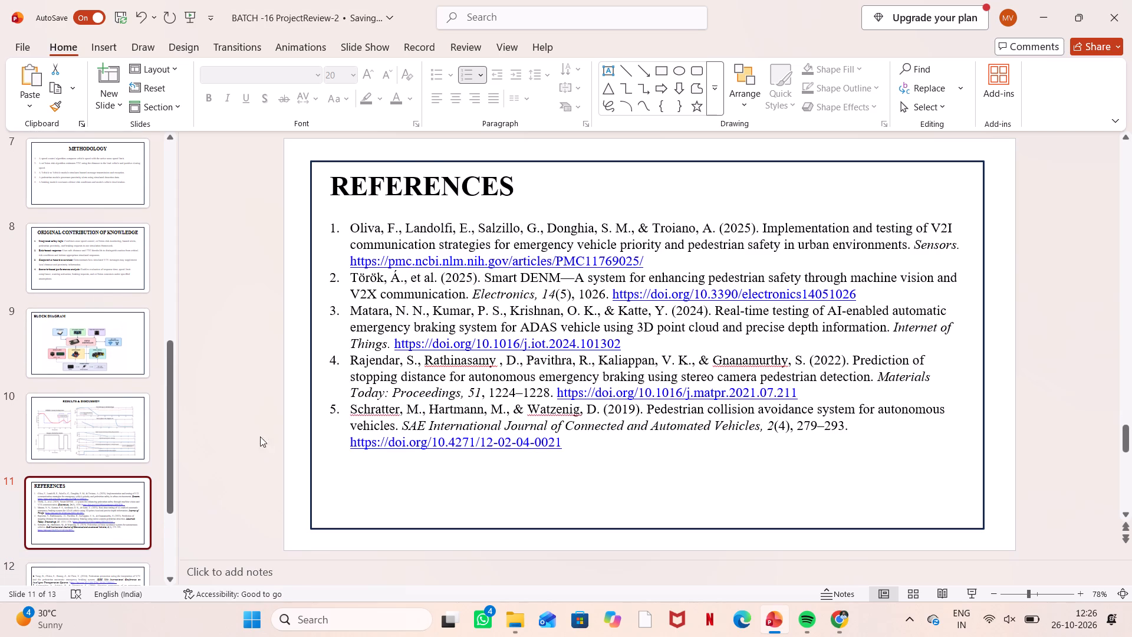
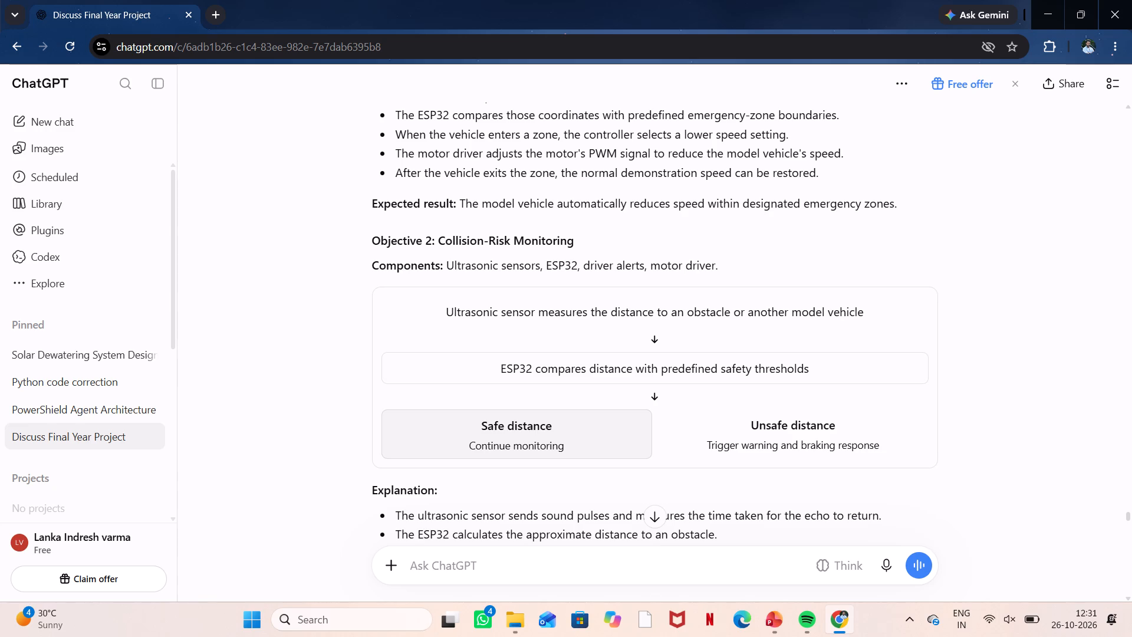
Switch to the BATCH -16 ProjectReview-2 presentation in PowerPoint and review the slides from Objective through Literature Survey.
{"action": "left_click", "coordinate": [766, 622]}
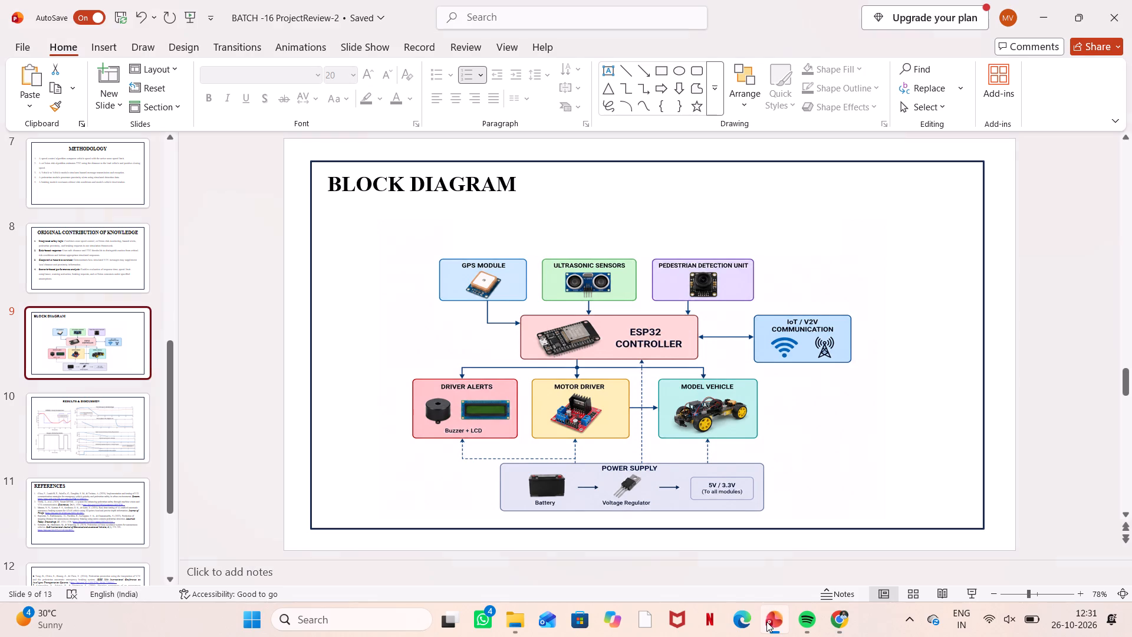
{"action": "scroll", "coordinate": [134, 242], "scroll_direction": "up", "scroll_amount": 3}
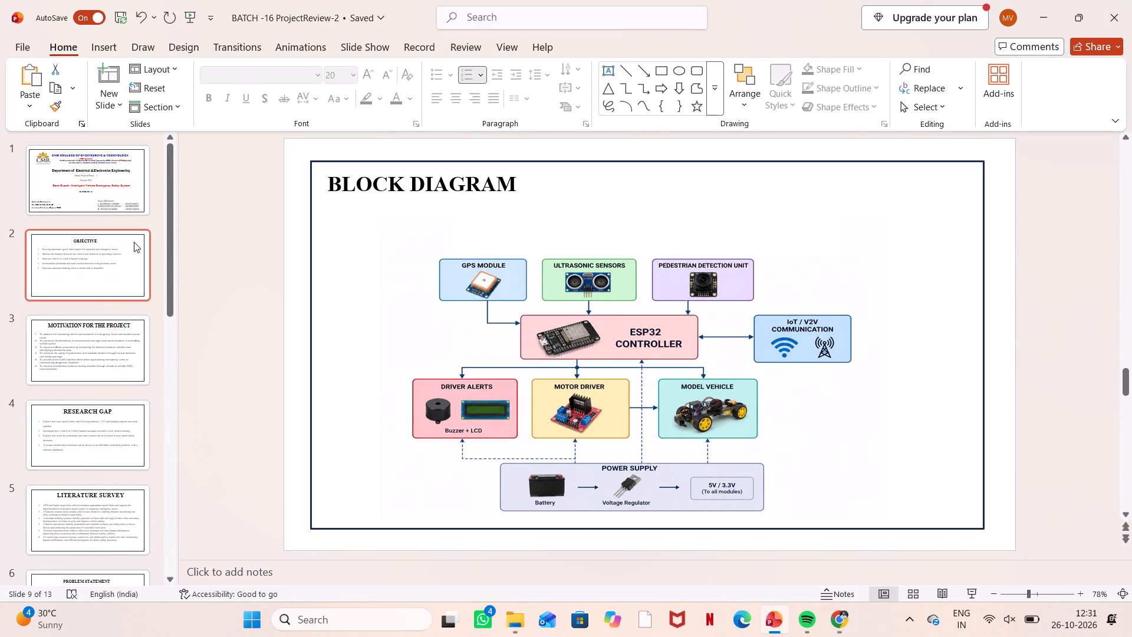
{"action": "left_click", "coordinate": [134, 242]}
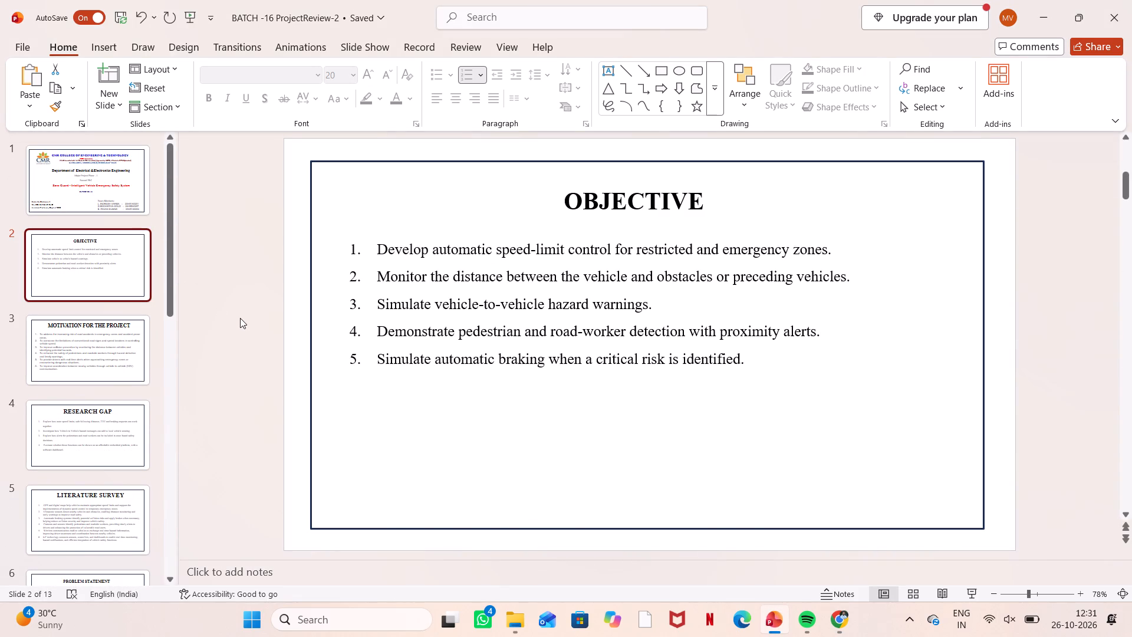
{"action": "key", "text": "Right"}
{"action": "key", "text": "Right"}
{"action": "key", "text": "Right"}
{"action": "key", "text": "Down"}
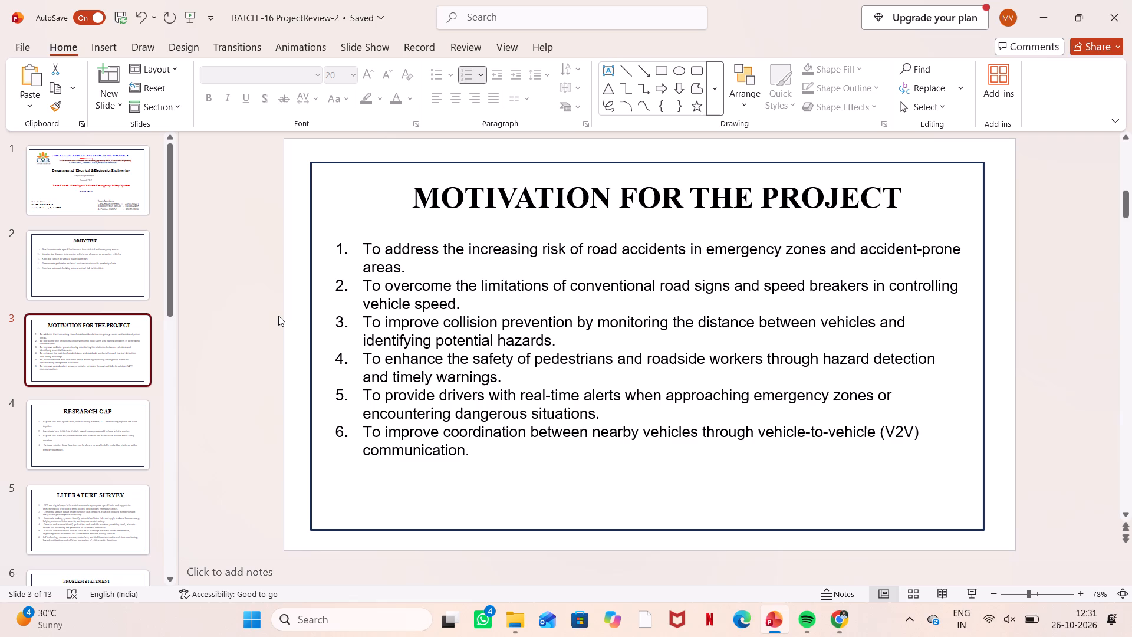
{"action": "key", "text": "Down"}
{"action": "key", "text": "Down"}
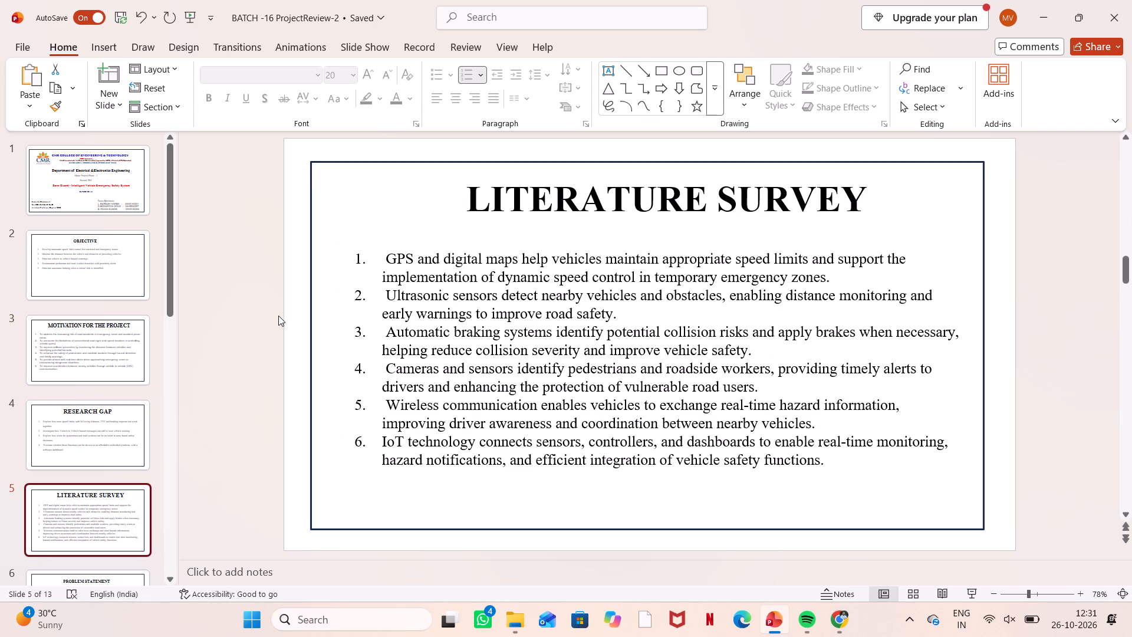
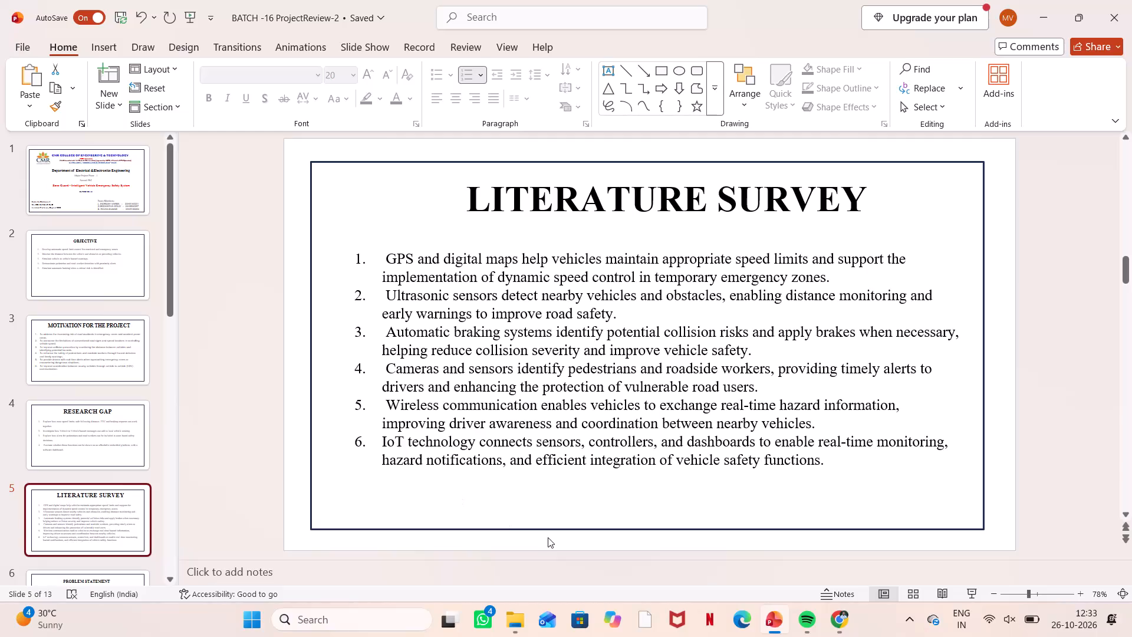
Save a copy of the presentation to the Desktop folder on this PC as "BATCH -16 final ProjectReview-2".
{"action": "scroll", "coordinate": [242, 377], "scroll_direction": "down", "scroll_amount": 5}
{"action": "scroll", "coordinate": [242, 377], "scroll_direction": "up", "scroll_amount": 7}
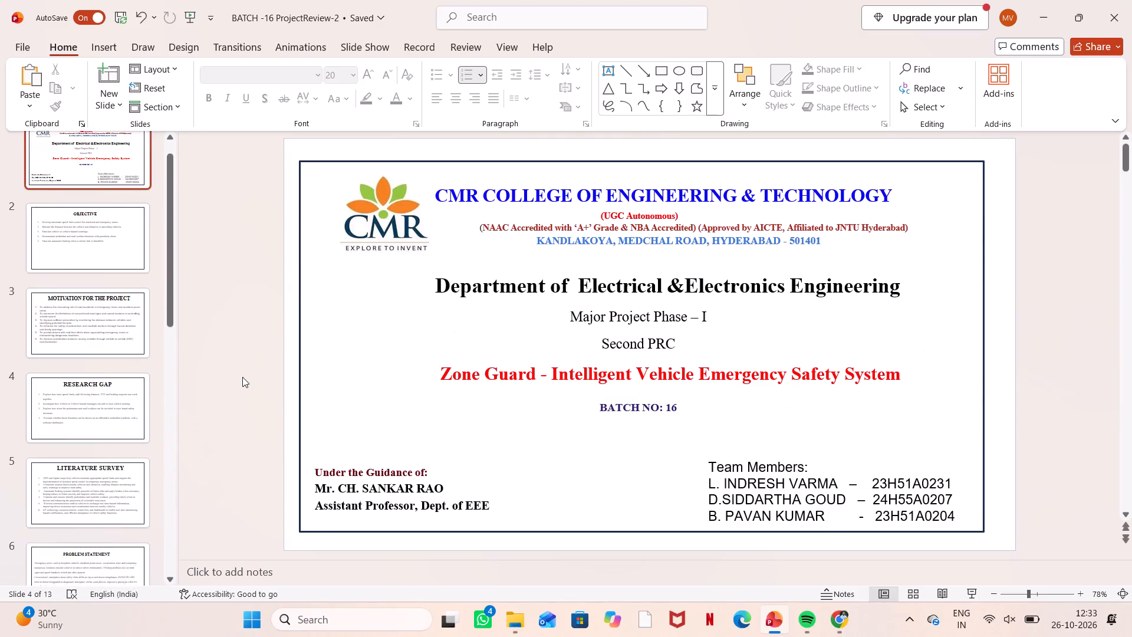
{"action": "left_click", "coordinate": [20, 48]}
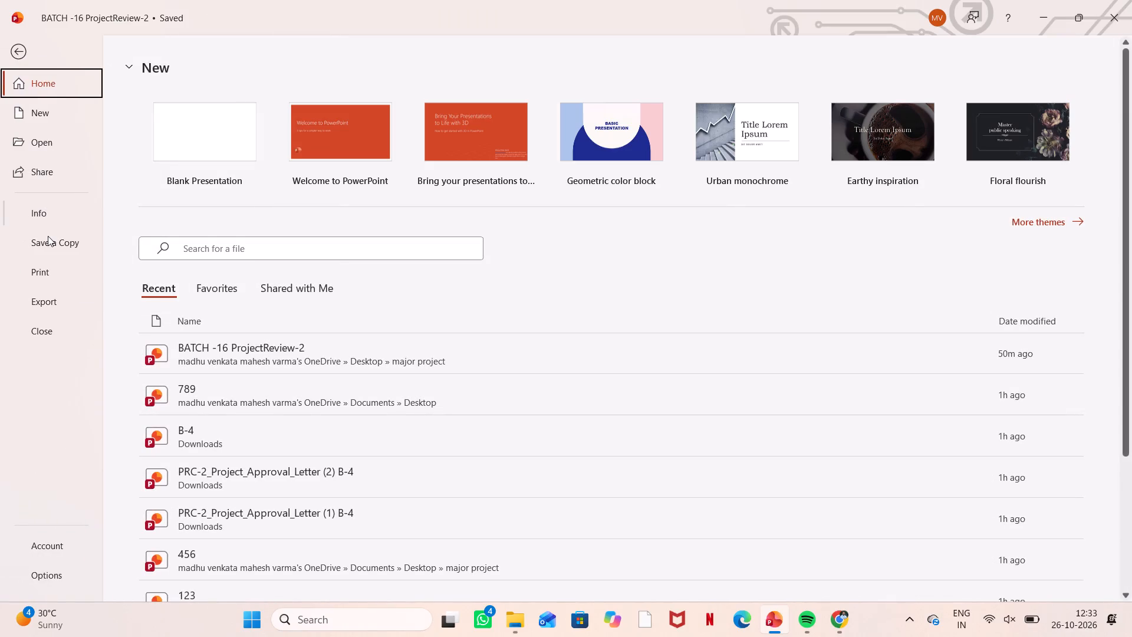
{"action": "left_click", "coordinate": [48, 236]}
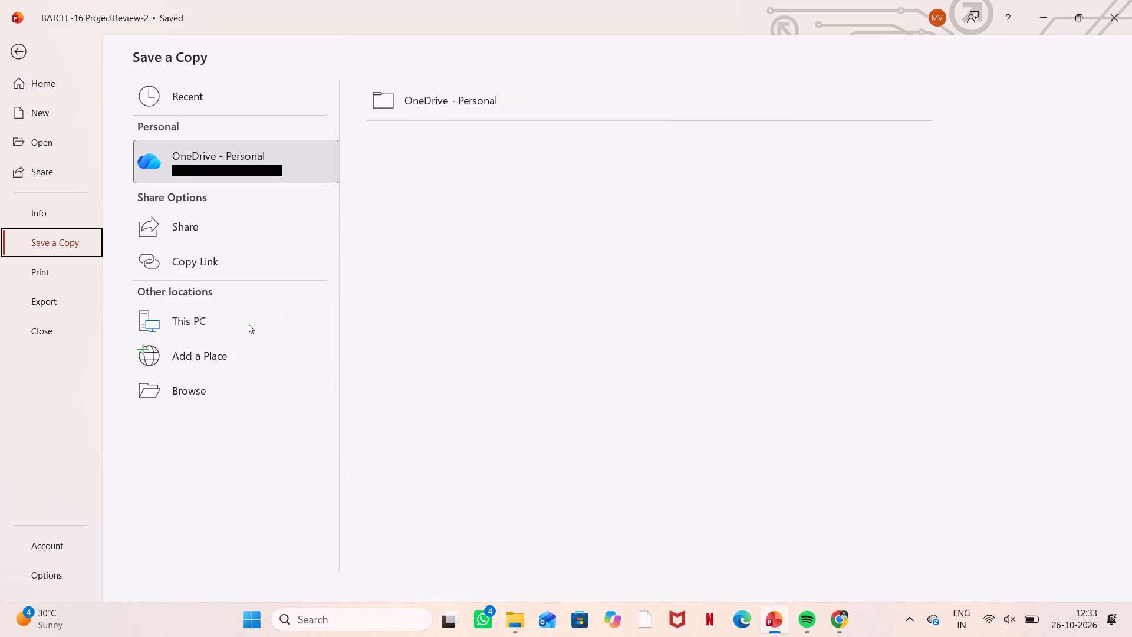
{"action": "left_click", "coordinate": [242, 324]}
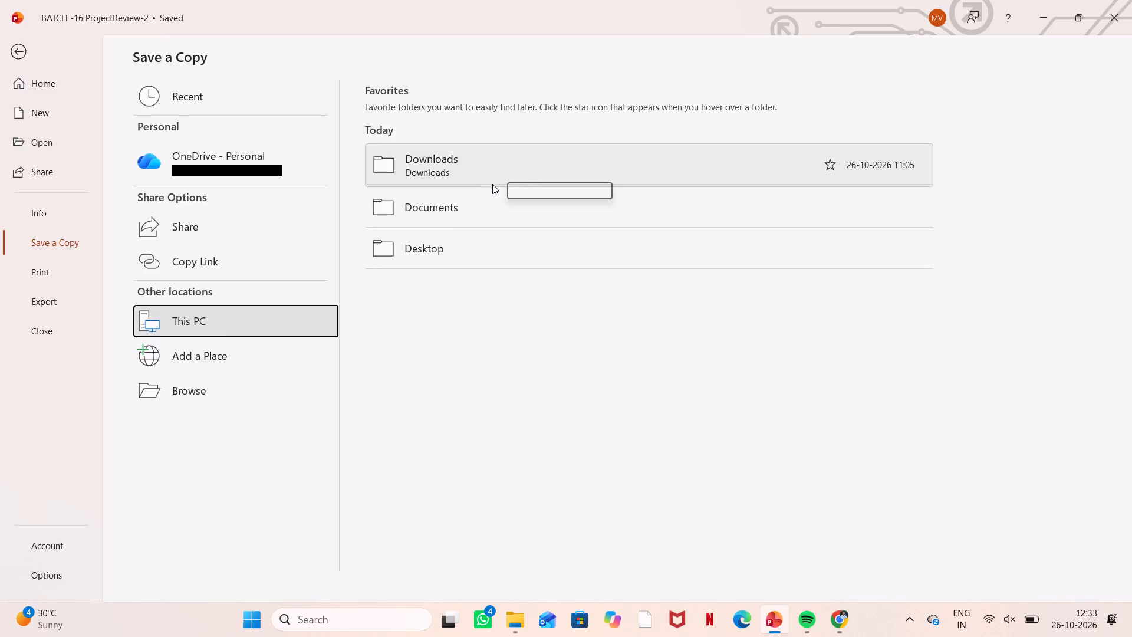
{"action": "left_click", "coordinate": [476, 250]}
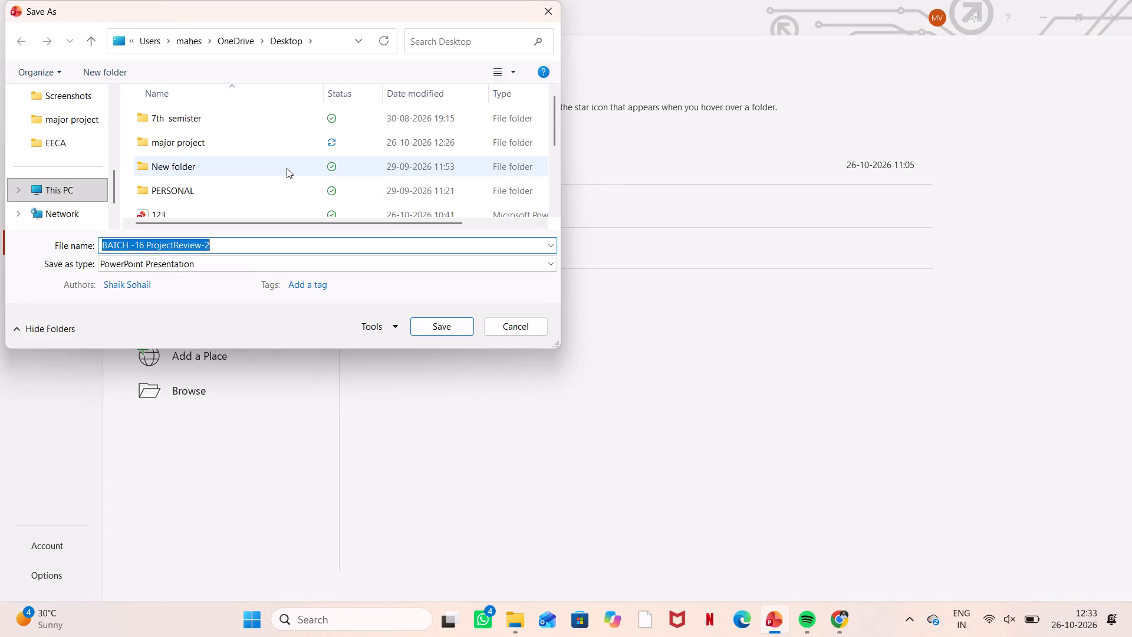
{"action": "scroll", "coordinate": [287, 168], "scroll_direction": "down", "scroll_amount": 1}
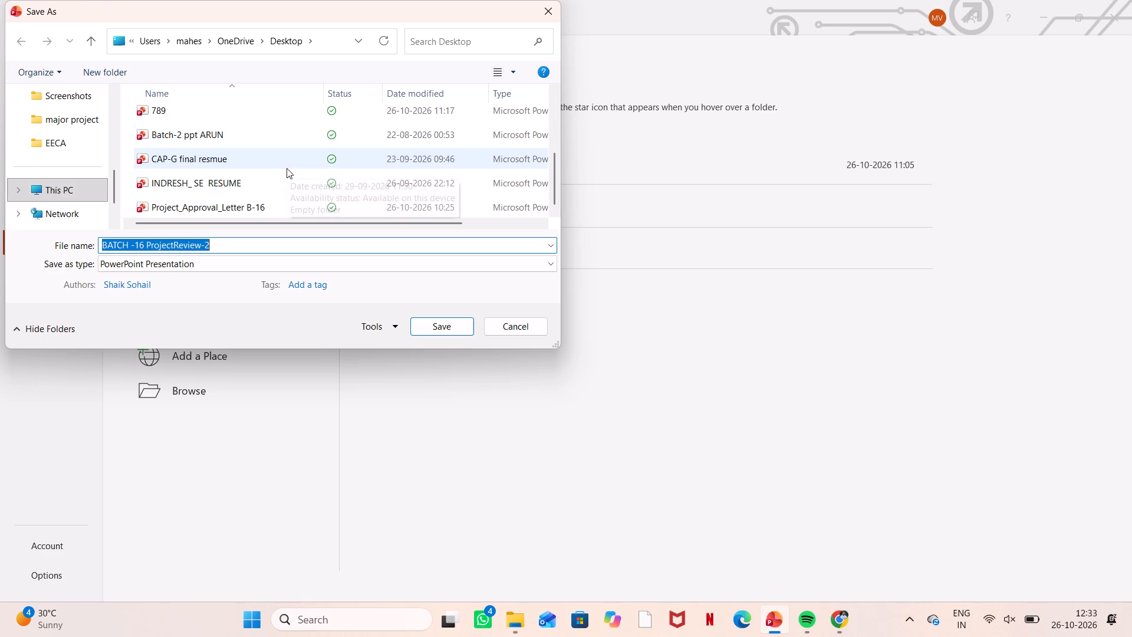
{"action": "scroll", "coordinate": [287, 168], "scroll_direction": "down", "scroll_amount": 1}
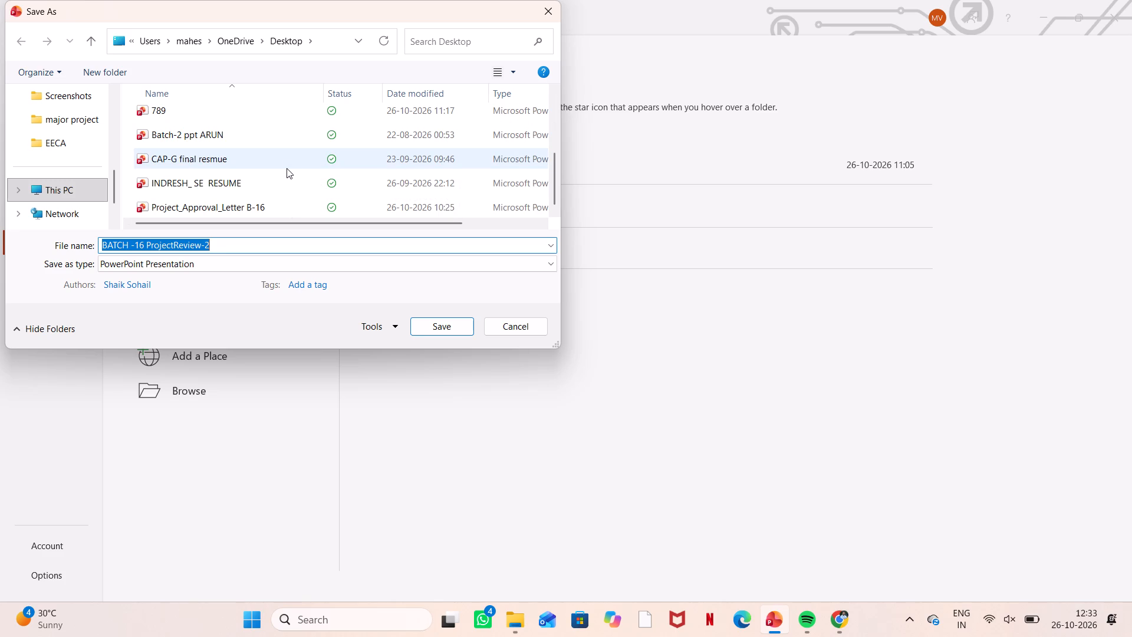
{"action": "left_click", "coordinate": [151, 244]}
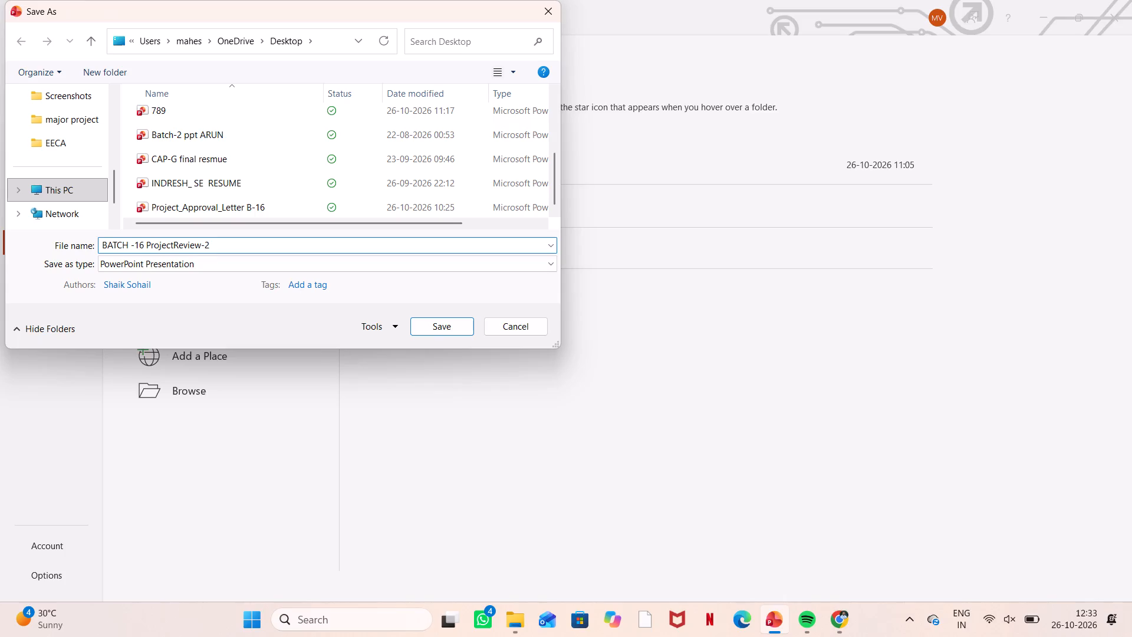
{"action": "key", "text": "space"}
{"action": "type", "text": "final"}
{"action": "key", "text": "space"}
{"action": "left_click", "coordinate": [450, 326]}
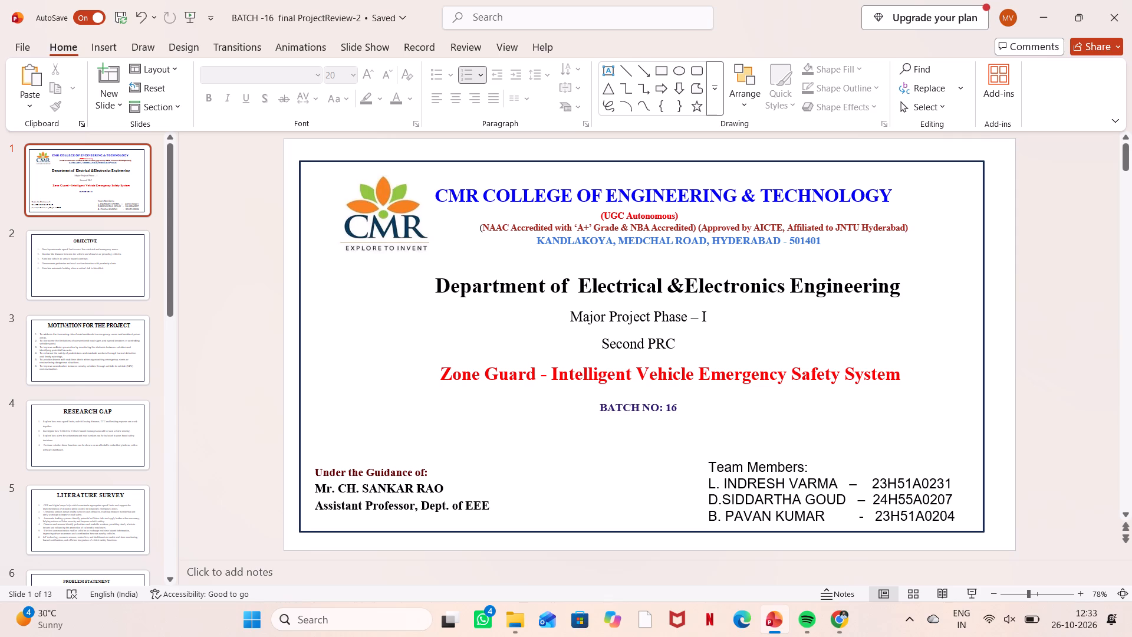
Review the slides of the saved copy from the title slide through Objective and Motivation for the Project.
{"action": "scroll", "coordinate": [450, 326], "scroll_direction": "down", "scroll_amount": 3}
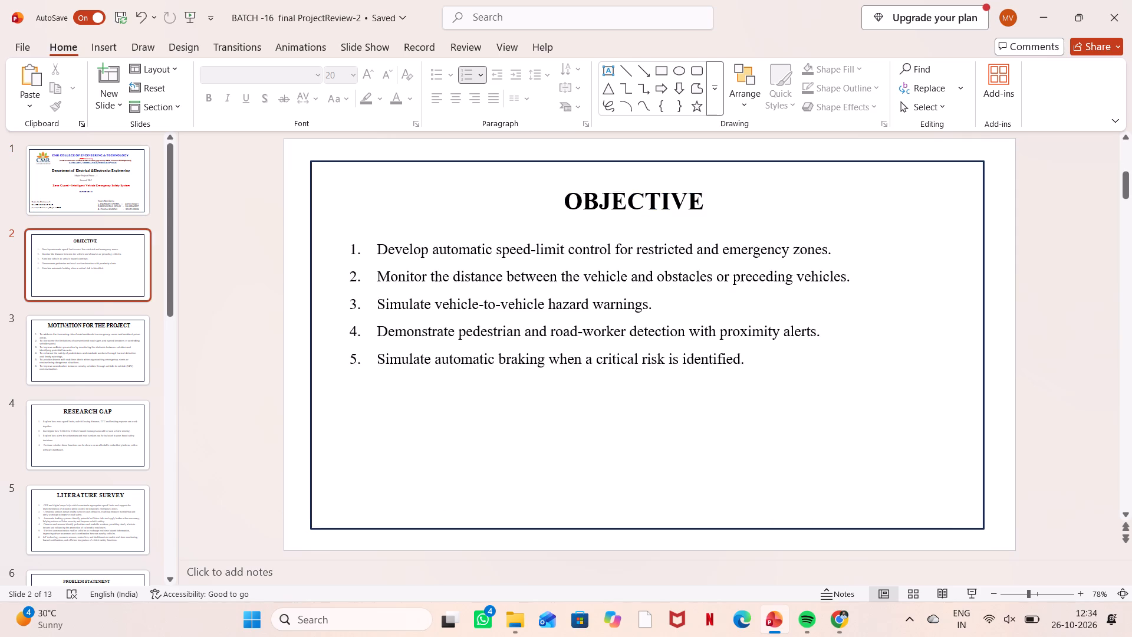
{"action": "scroll", "coordinate": [450, 326], "scroll_direction": "down", "scroll_amount": 2}
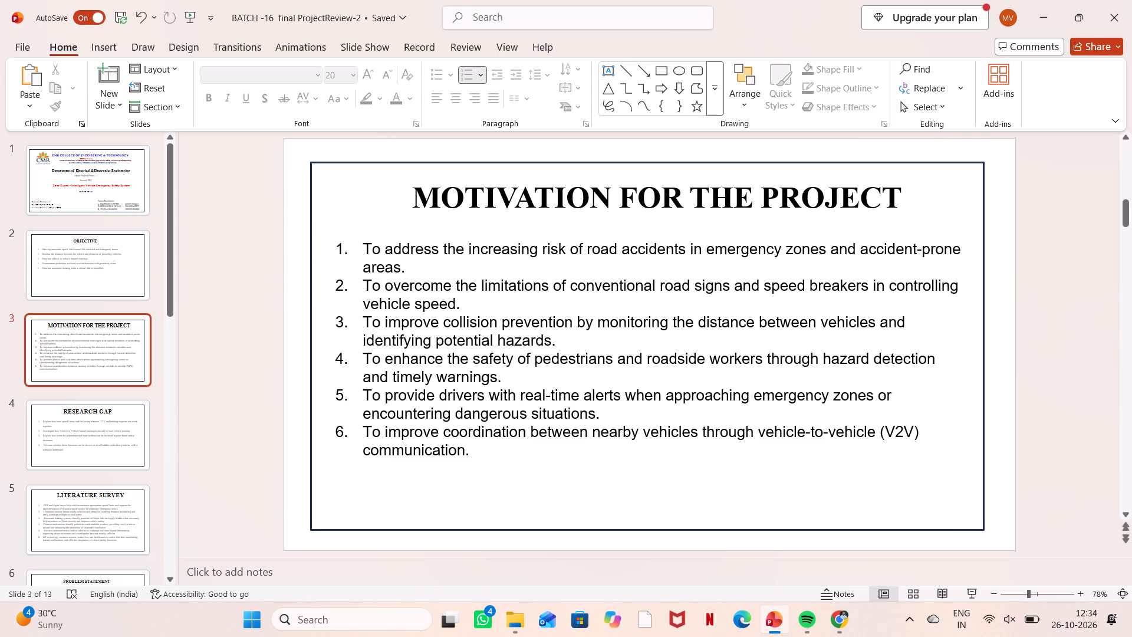
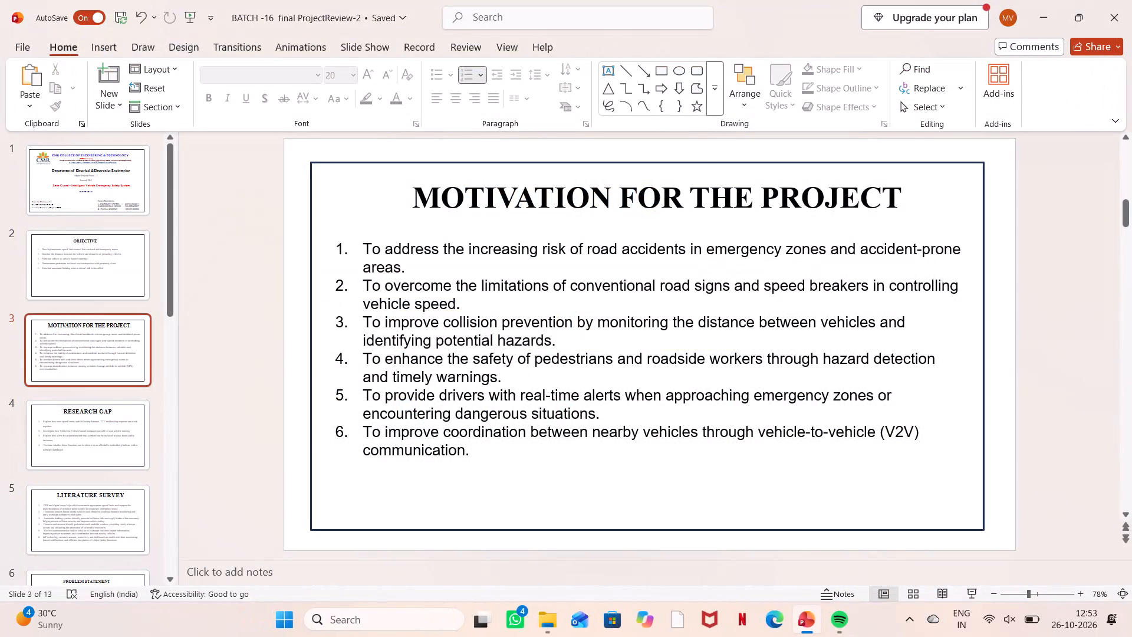
{"action": "scroll", "coordinate": [840, 349], "scroll_direction": "down", "scroll_amount": 1}
{"action": "right_click", "coordinate": [840, 349]}
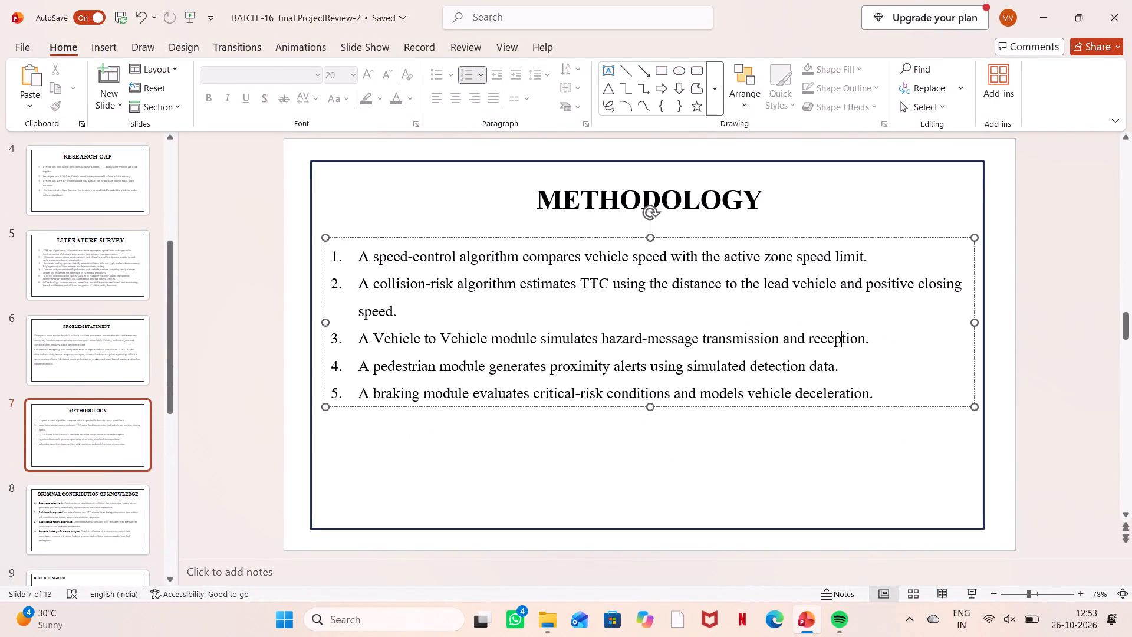
{"action": "key", "text": "alt+F4"}
{"action": "left_click", "coordinate": [660, 468], "text": "alt"}
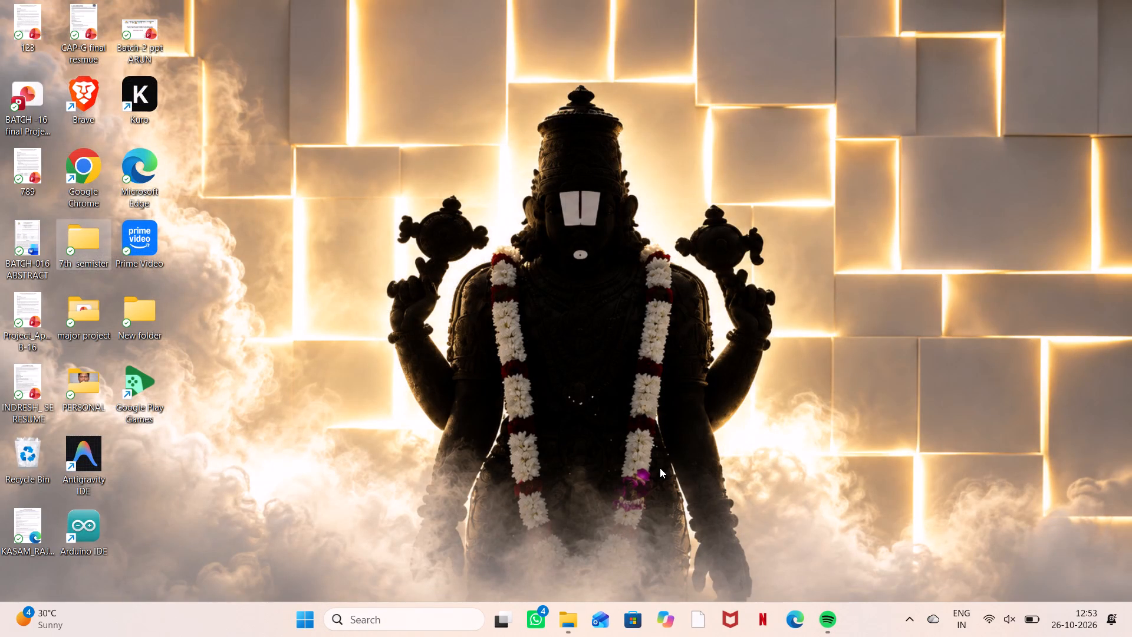
{"action": "key", "text": "alt+F4"}
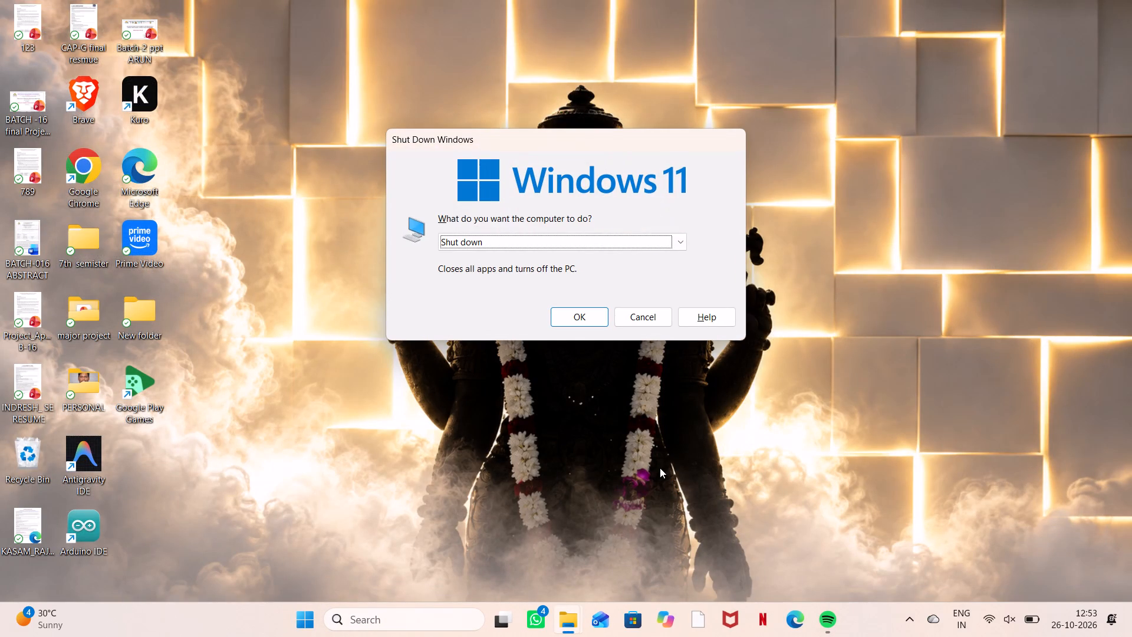
{"action": "left_click", "coordinate": [655, 313]}
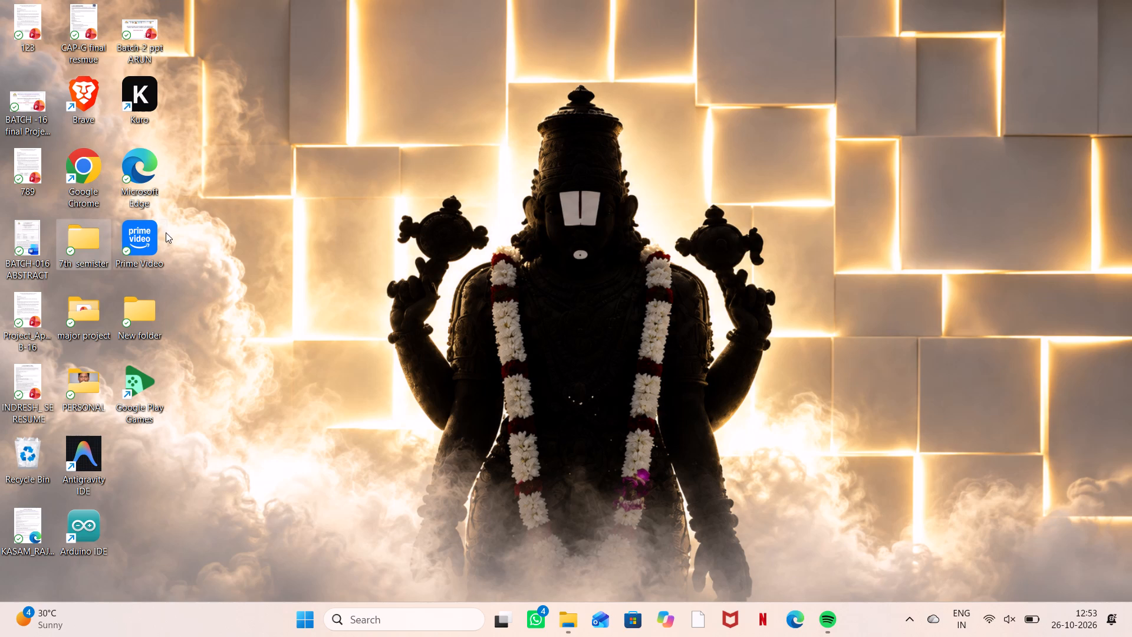
Open the major project folder from the desktop and look through its files.
{"action": "double_click", "coordinate": [99, 310]}
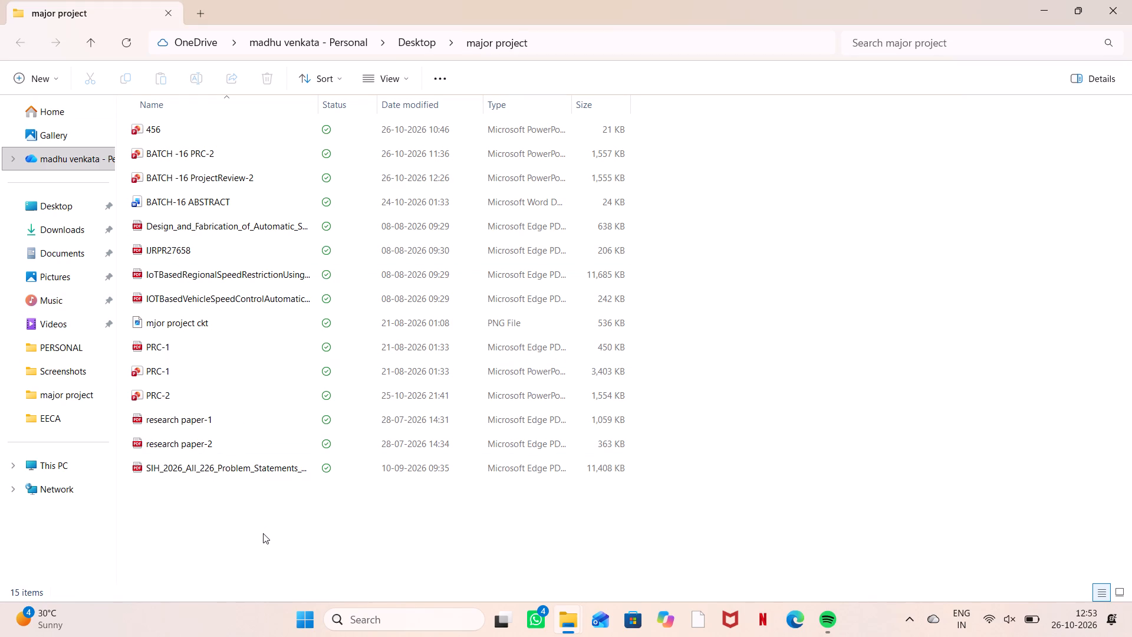
{"action": "scroll", "coordinate": [263, 533], "scroll_direction": "up", "scroll_amount": 6}
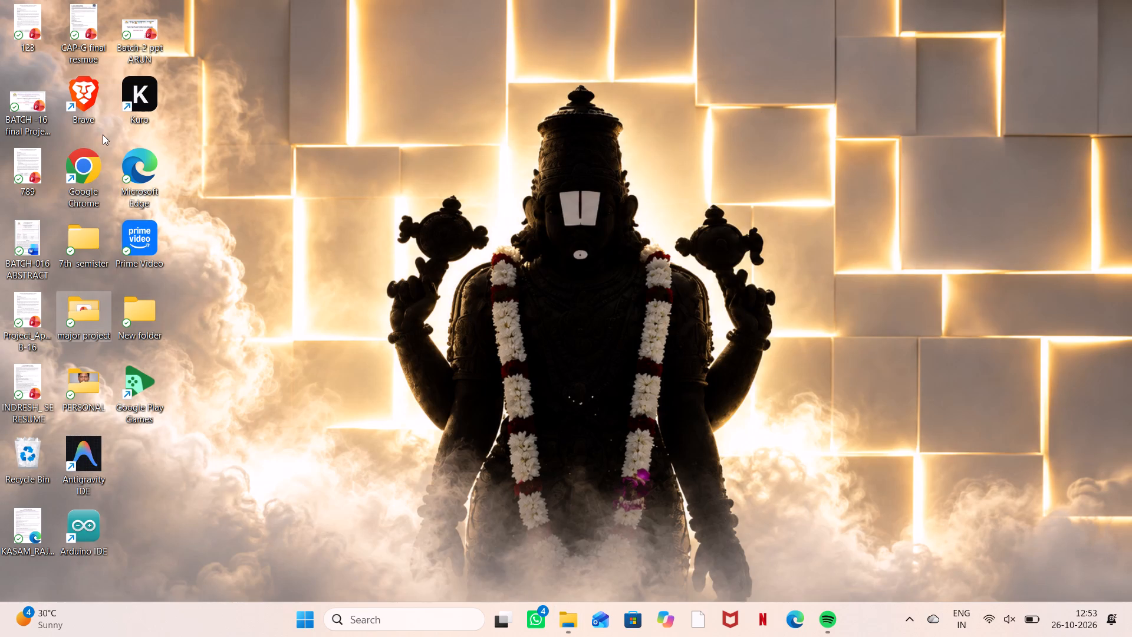
Reopen the BATCH -16 final ProjectReview-2 presentation from the desktop and go to the Literature Survey slide.
{"action": "double_click", "coordinate": [26, 101]}
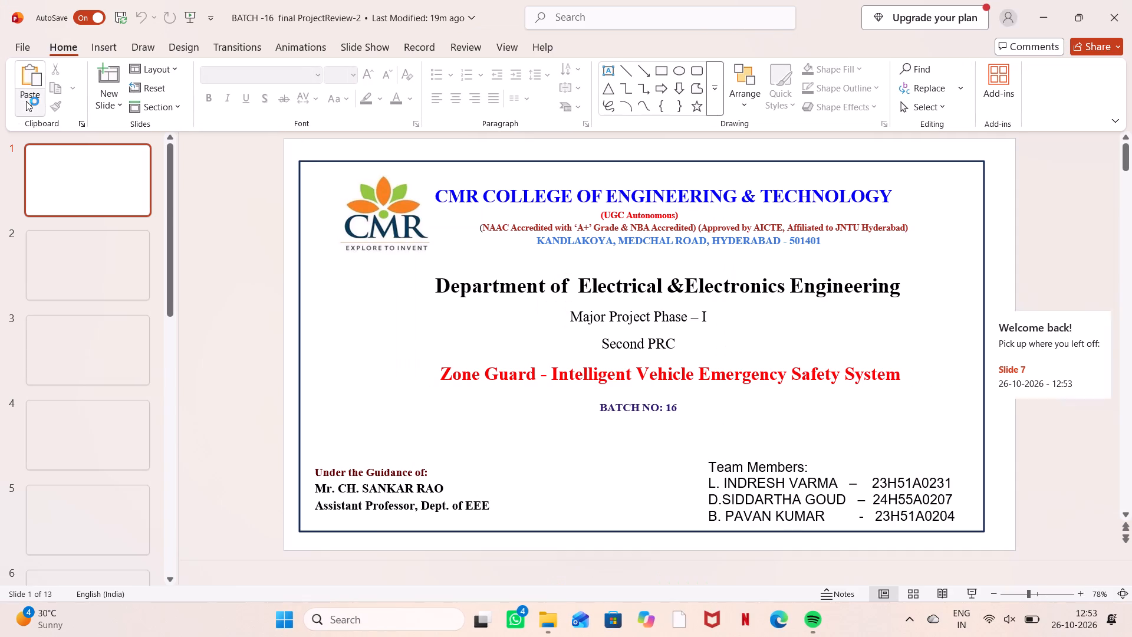
{"action": "scroll", "coordinate": [275, 253], "scroll_direction": "down", "scroll_amount": 2}
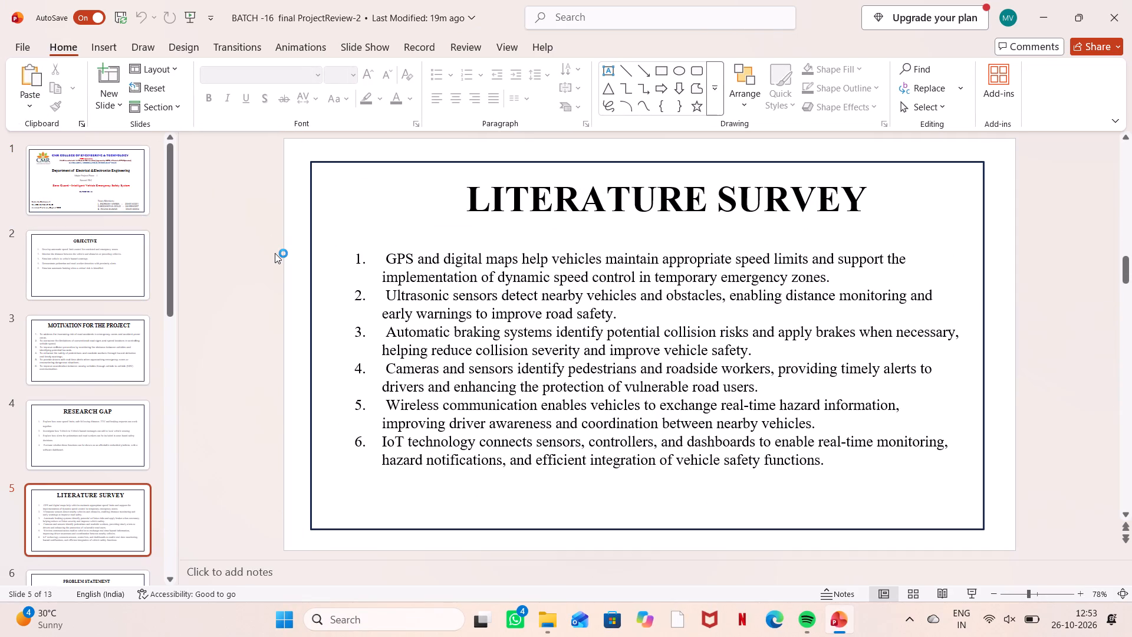